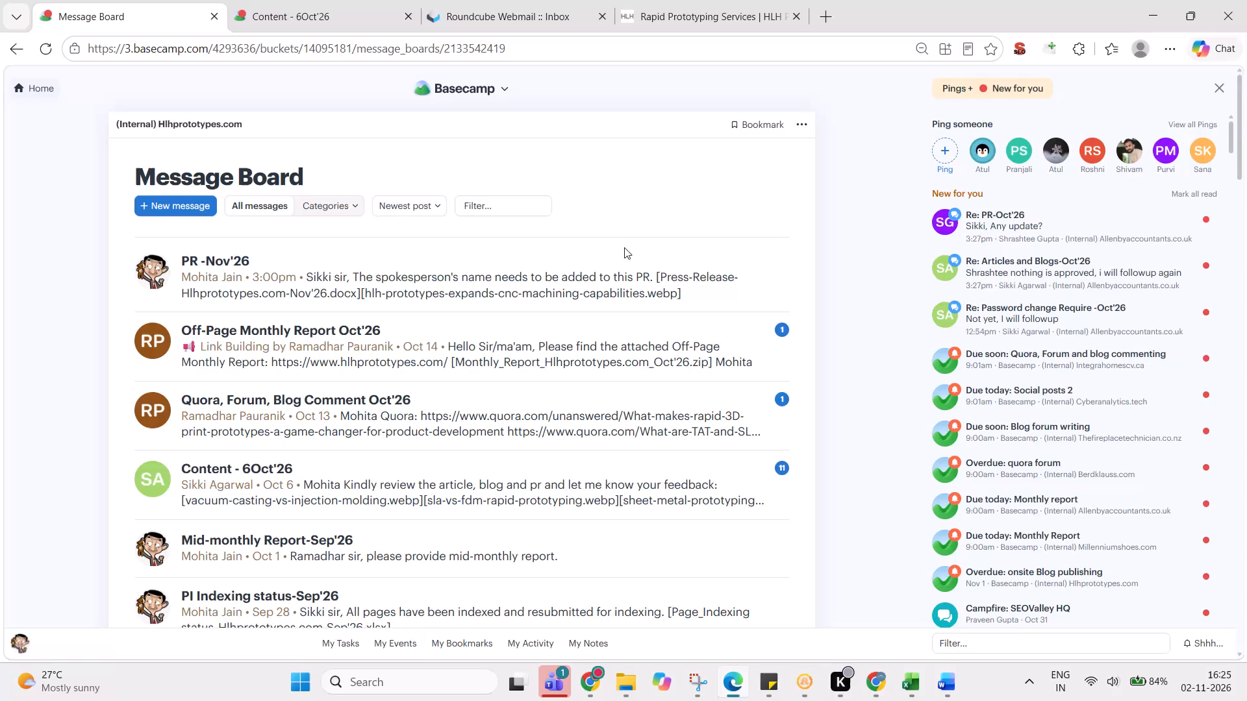
# Switch to Google Chrome and open a window with the Seovalley profile.
pyautogui.click(588, 696)
pyautogui.click(1198, 56)
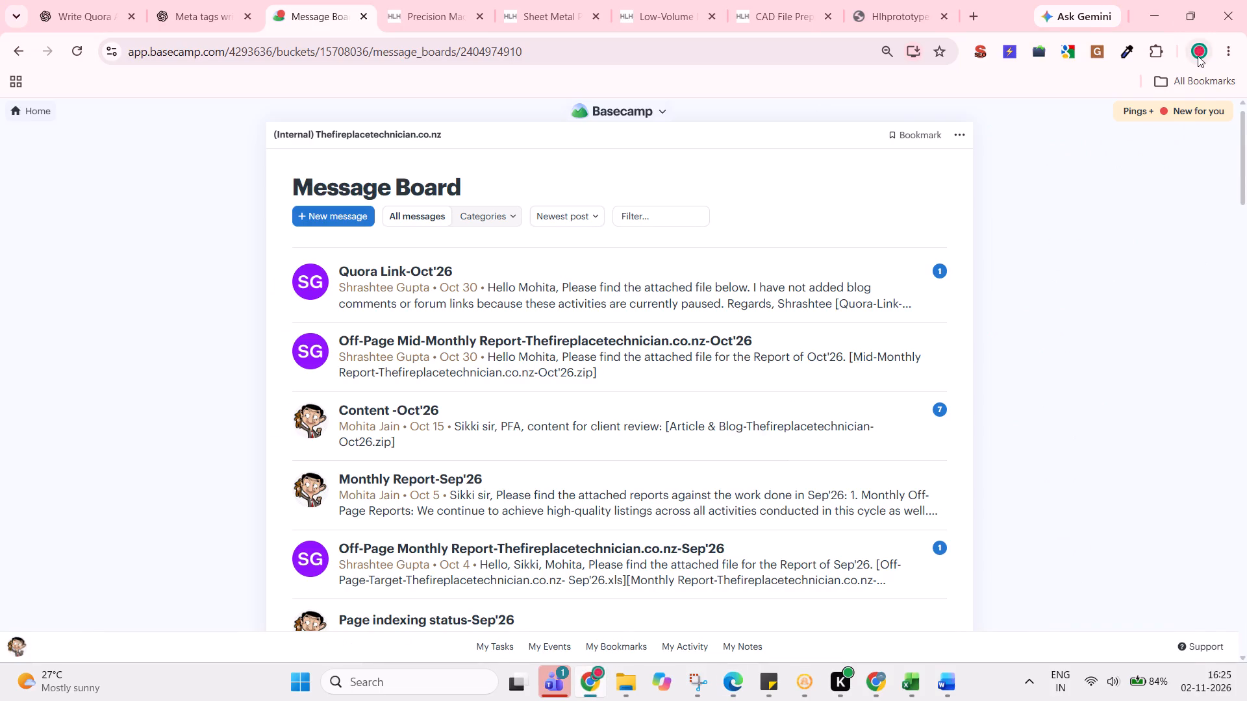
pyautogui.scroll(-1, 1105, 529)
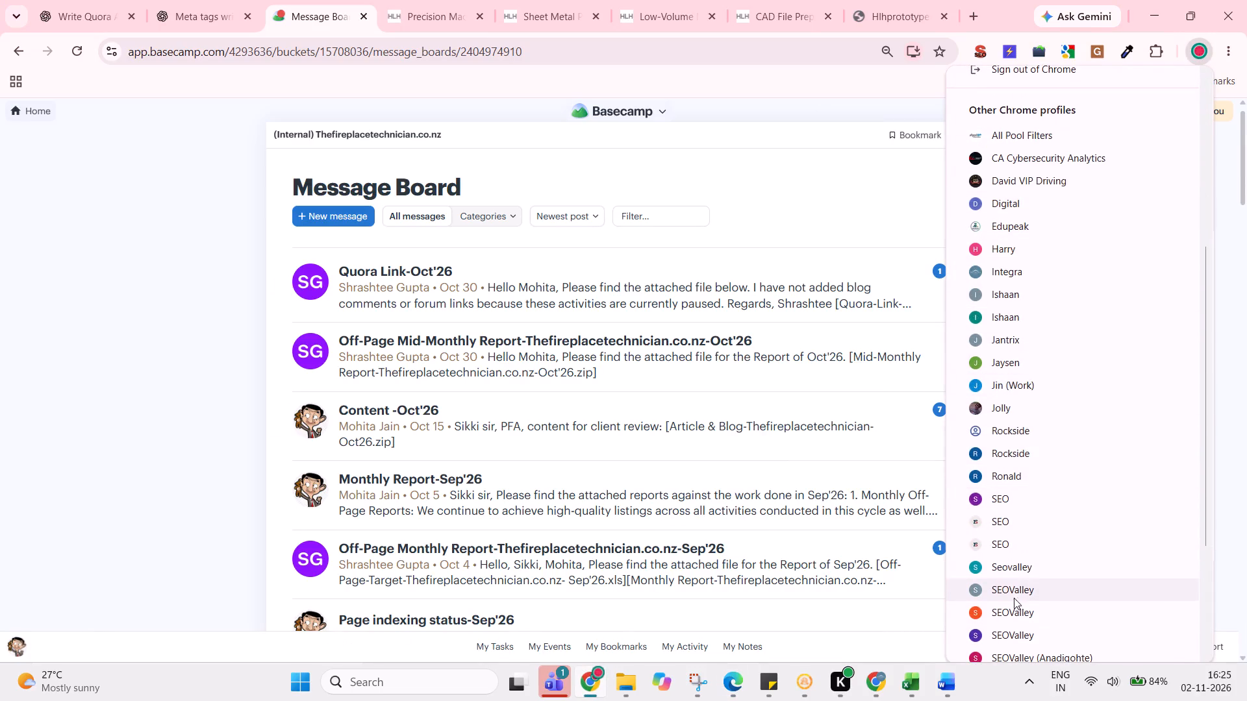
pyautogui.click(1009, 568)
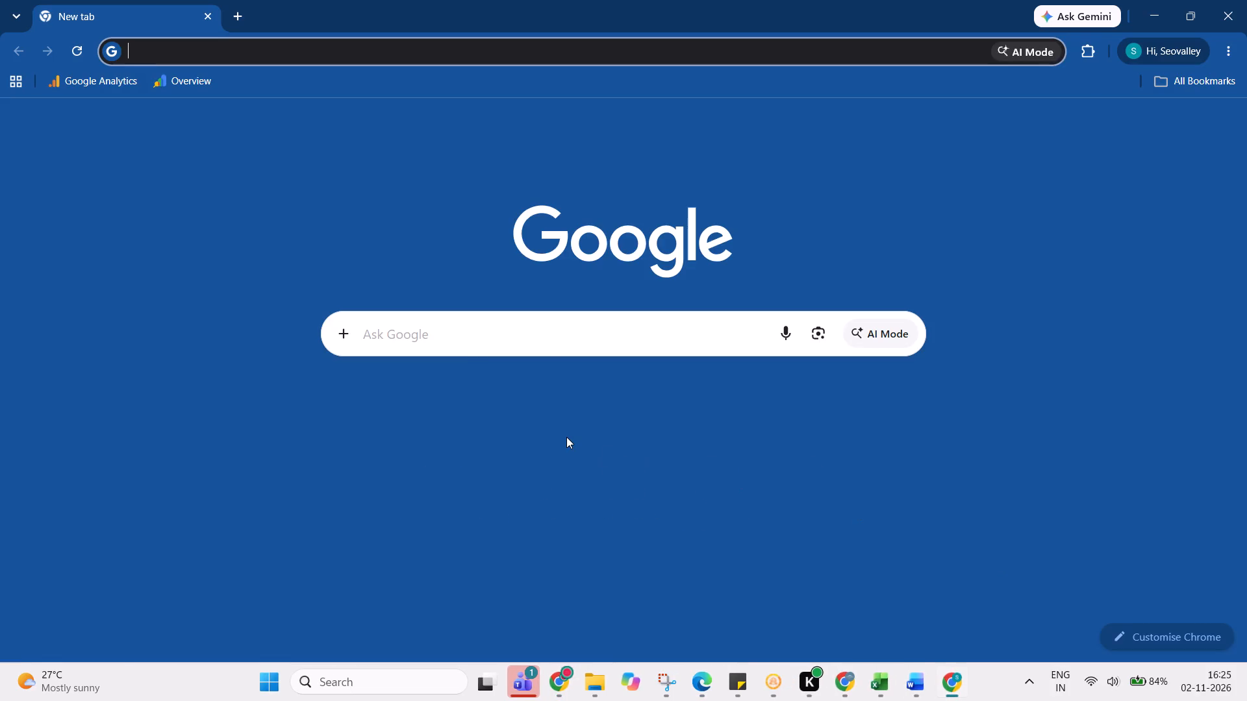
# Open Google Analytics and the Google Search Console overview in separate browser tabs.
pyautogui.click(441, 513)
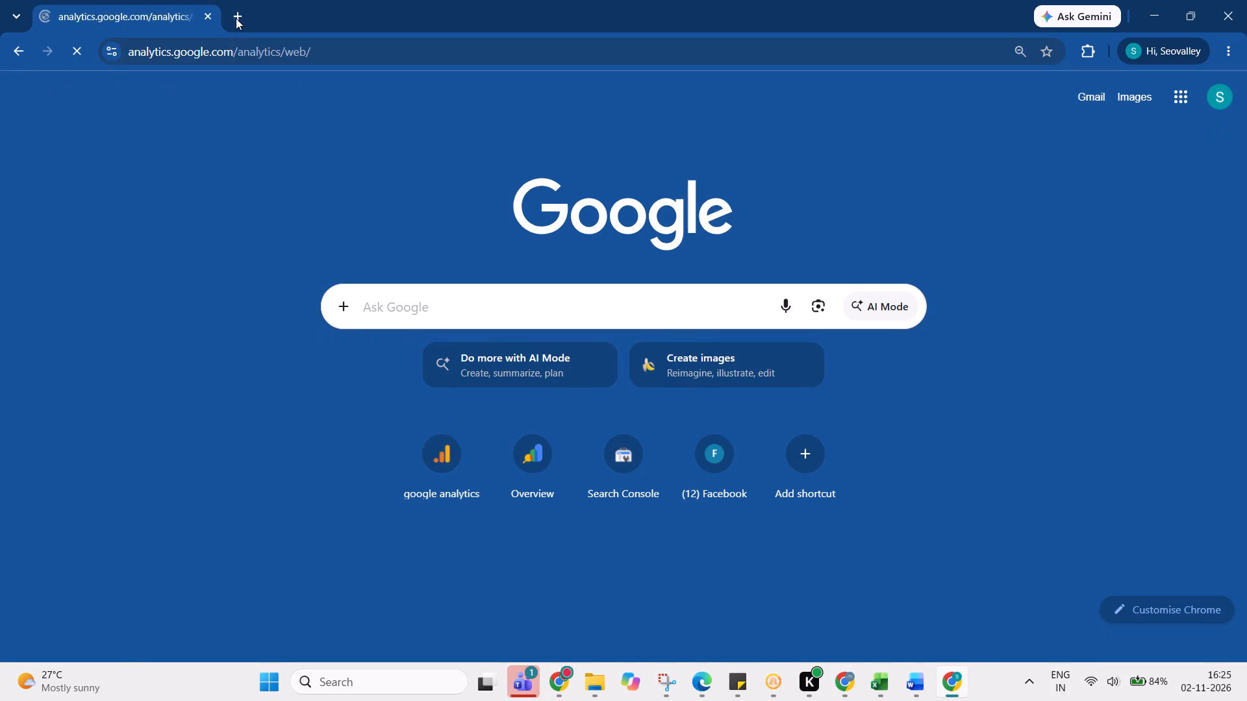
pyautogui.click(236, 18)
pyautogui.click(537, 506)
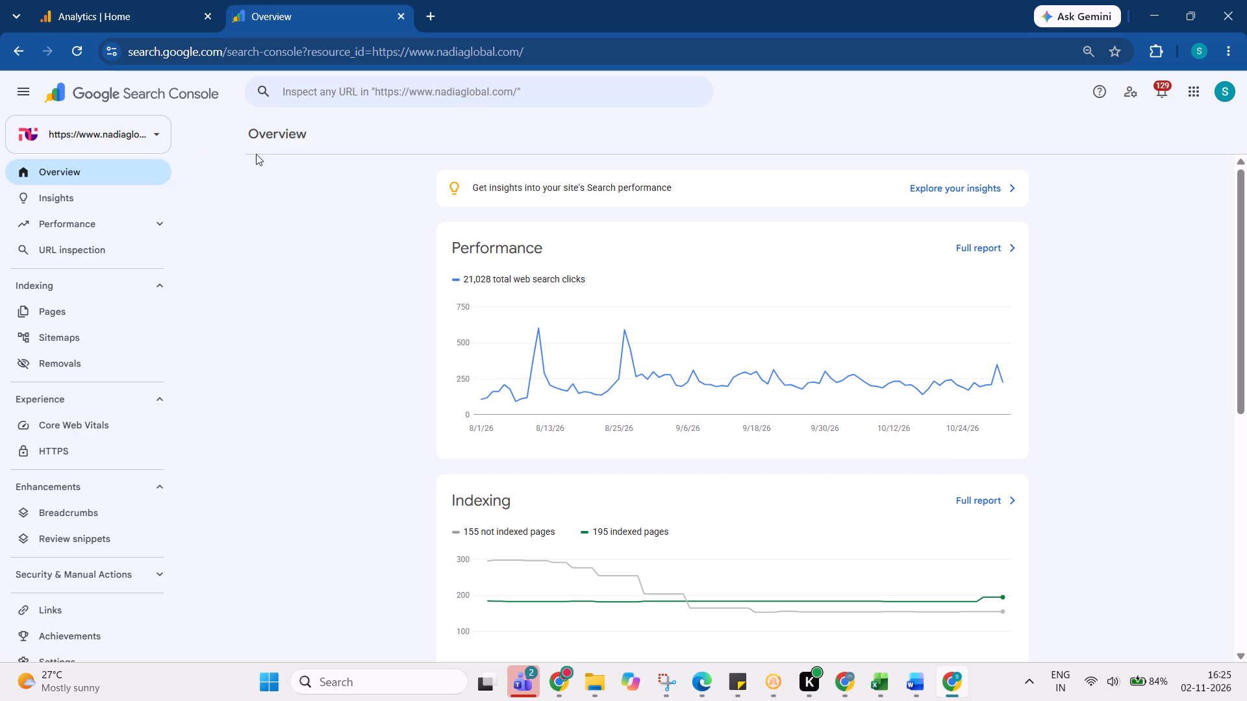
# Search the Search Console properties for "cyb" and switch to the cyberanalytics.tech property.
pyautogui.click(110, 127)
pyautogui.write('cyb')
pyautogui.click(108, 177)
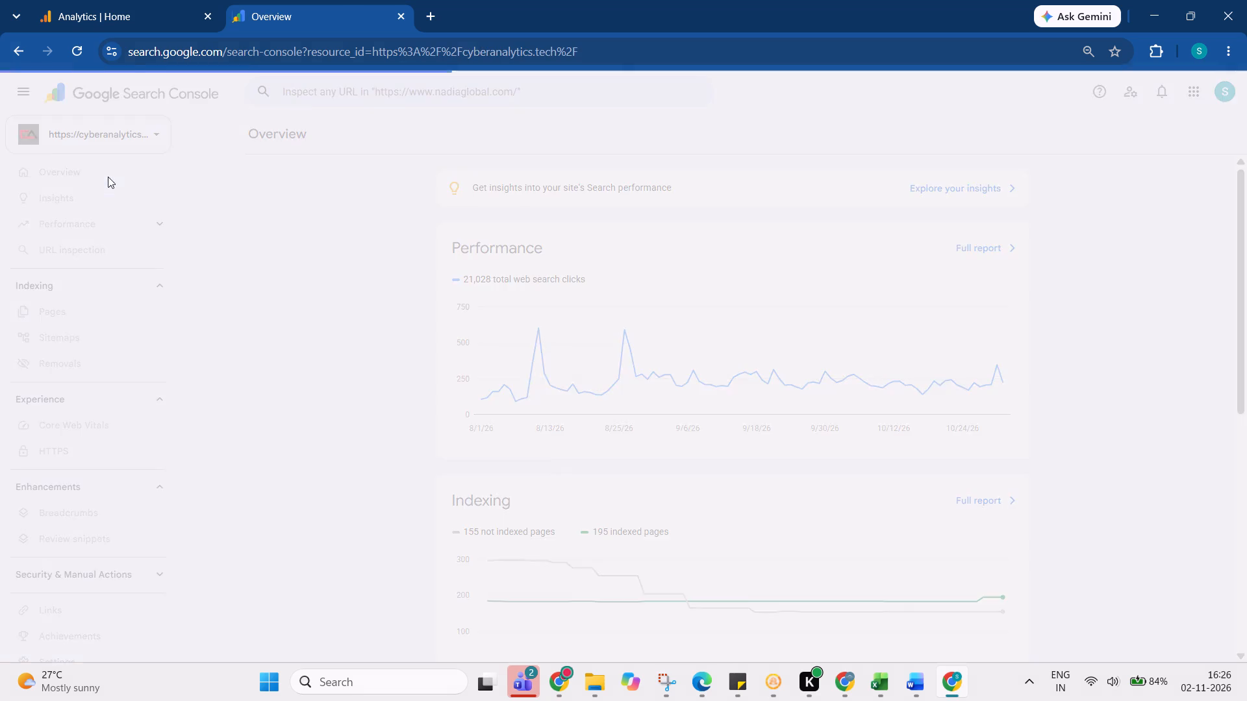
pyautogui.click(149, 0)
pyautogui.click(324, 1)
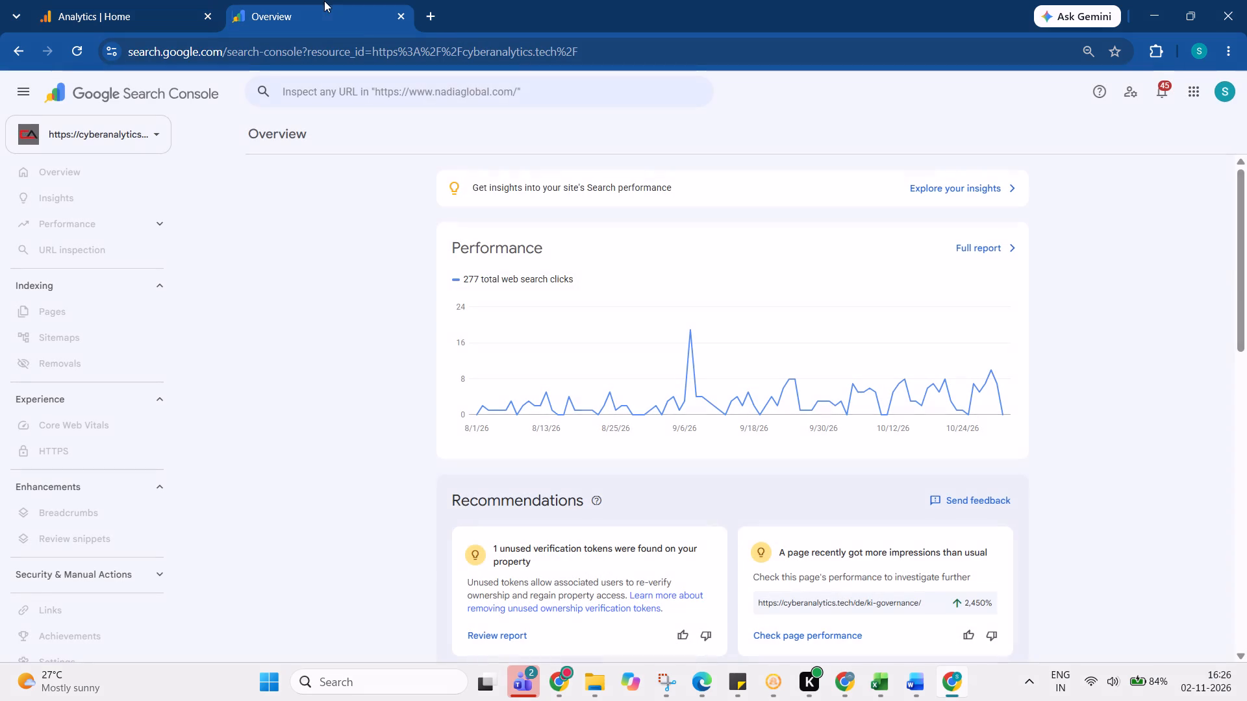
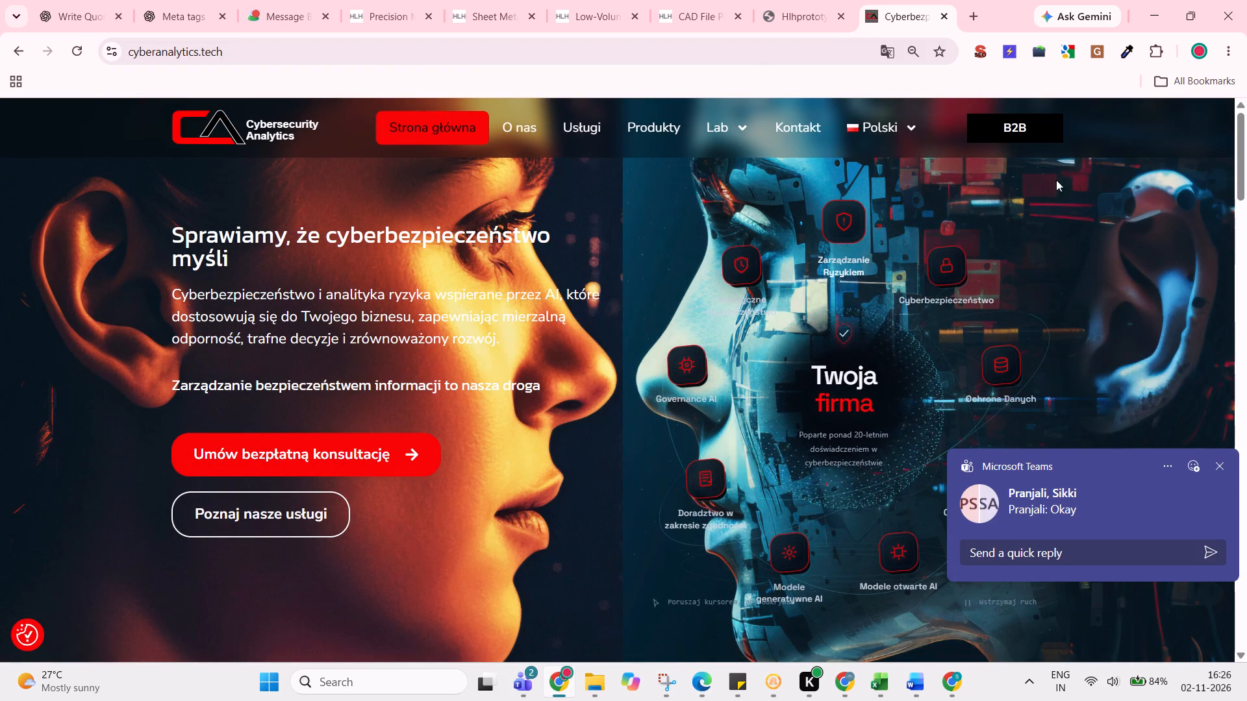
# Switch the cyberanalytics.tech website to English and open its Sitemap page from the footer.
pyautogui.click(875, 212)
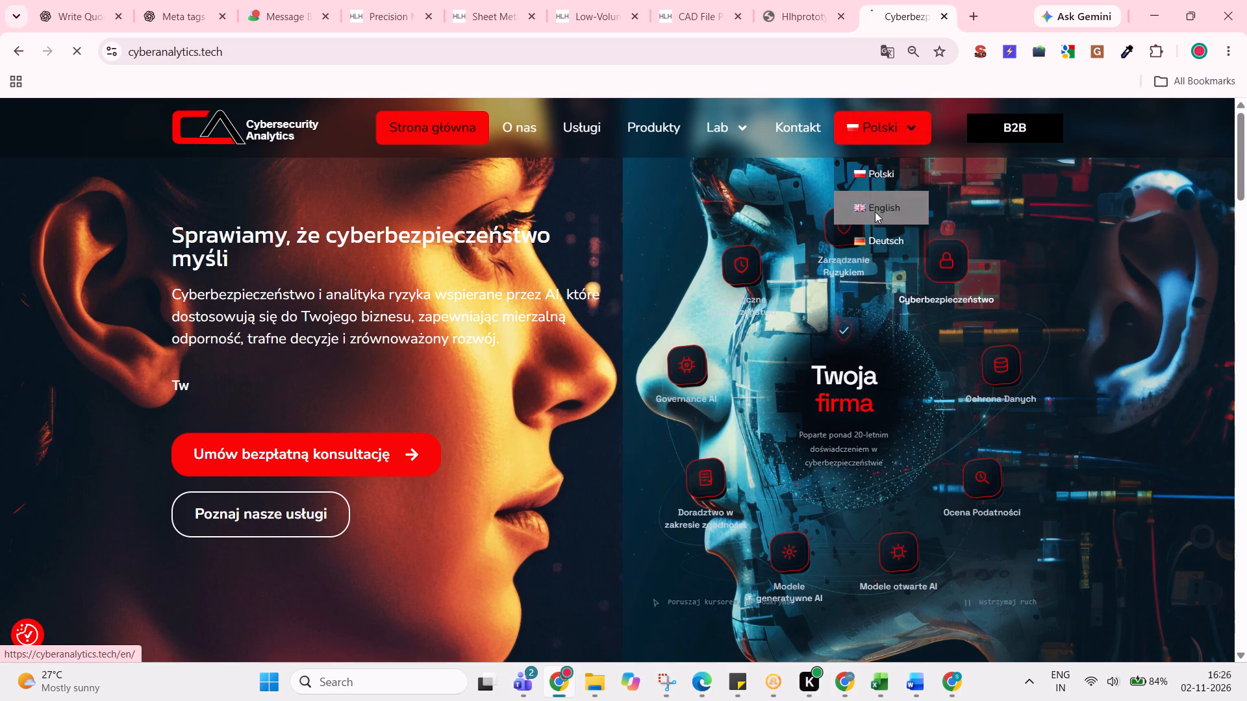
pyautogui.scroll(-15, 677, 371)
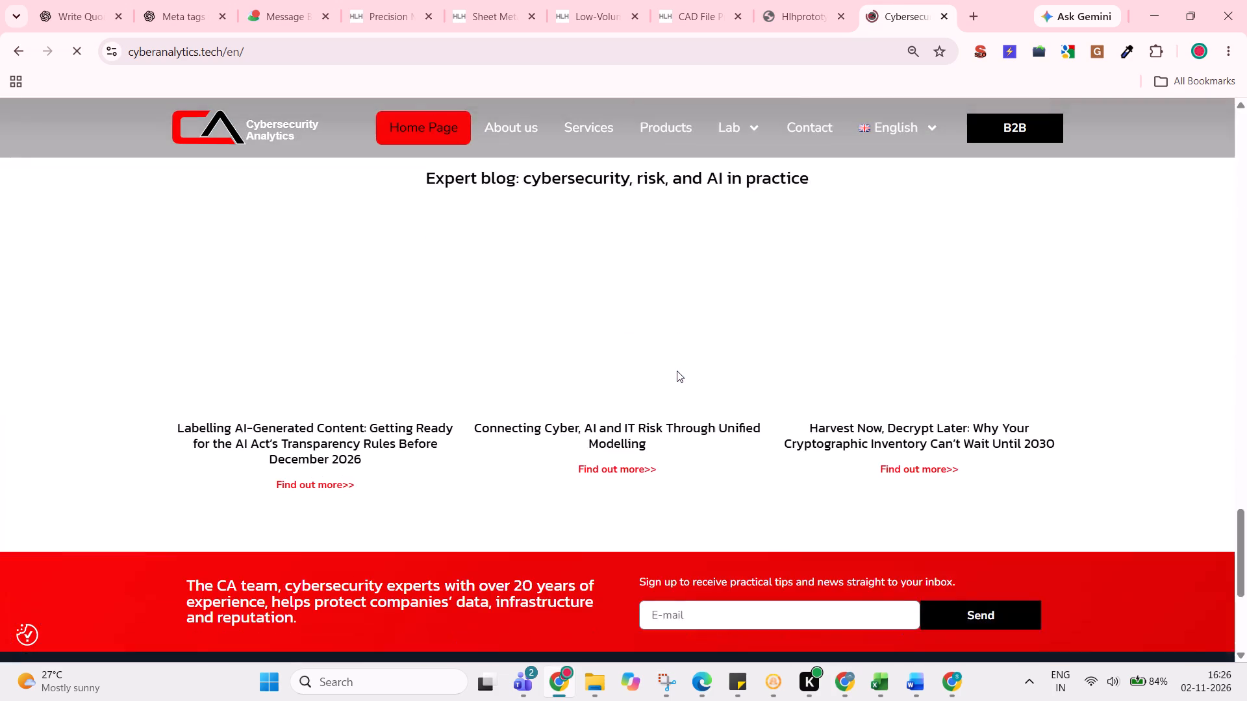
pyautogui.scroll(-1, 677, 371)
pyautogui.click(760, 537)
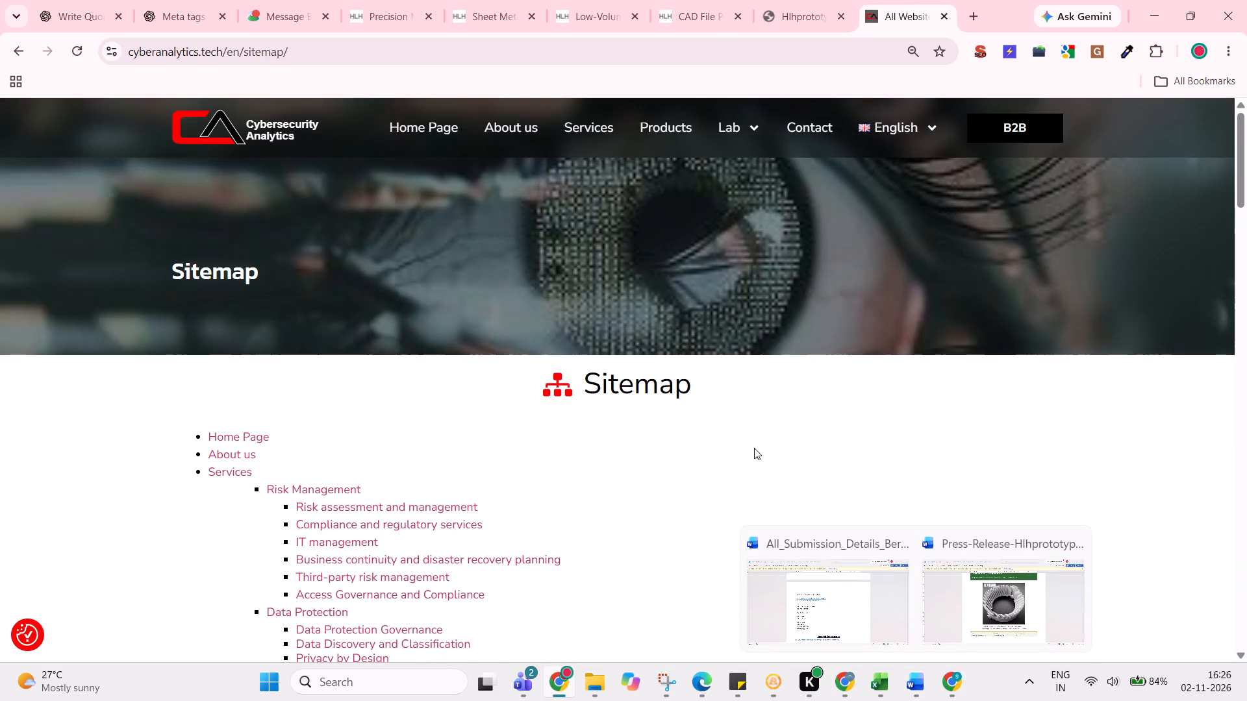
# Examine the English sitemap's listed service pages, case studies and articles.
pyautogui.scroll(-9, 754, 448)
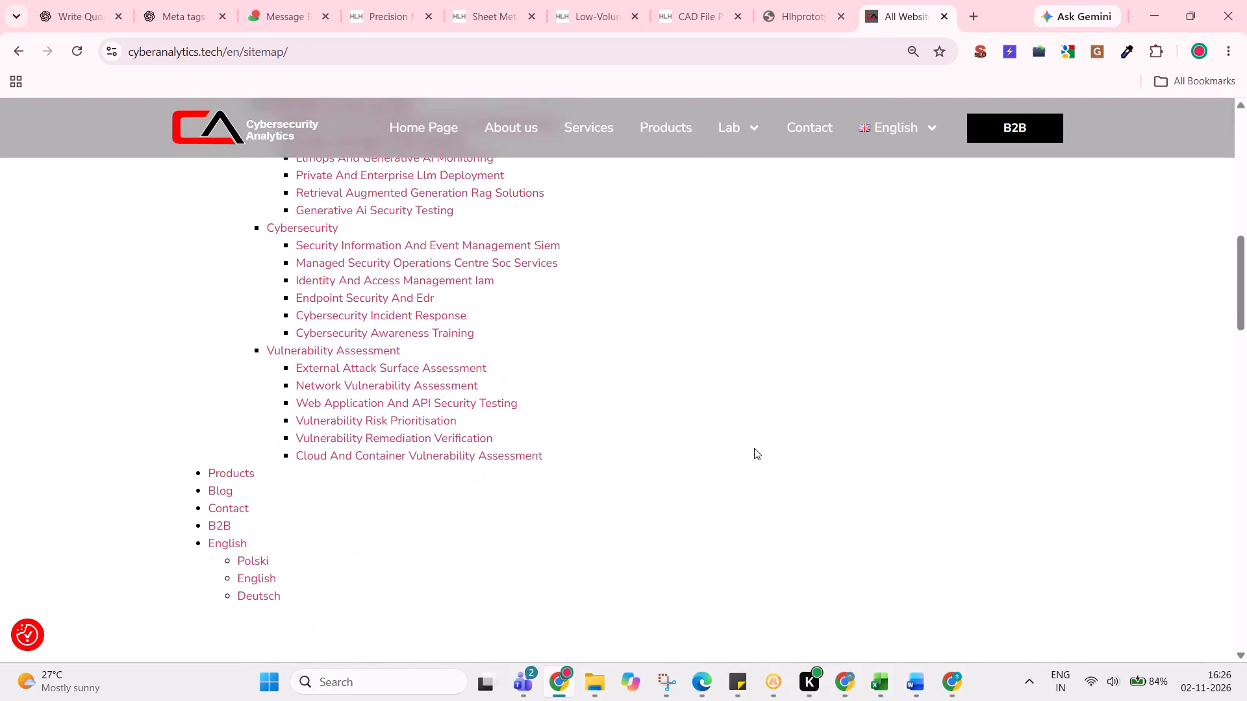
pyautogui.scroll(-2, 754, 448)
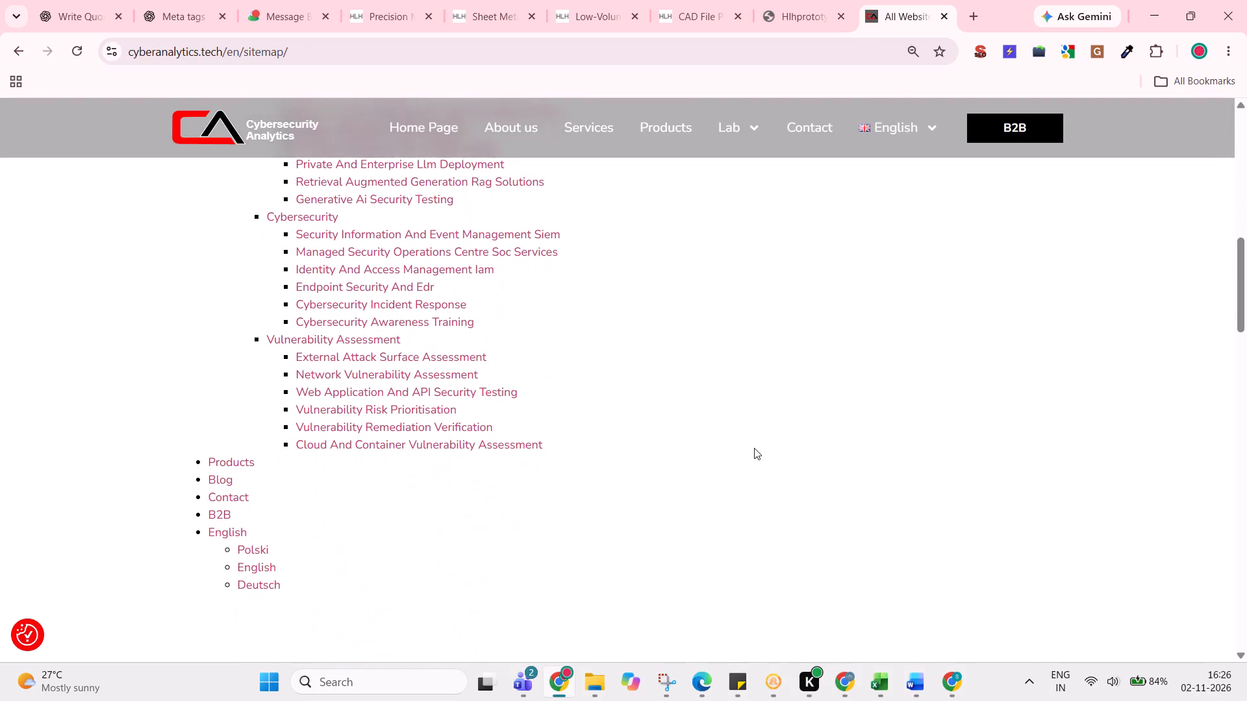
pyautogui.scroll(-4, 754, 448)
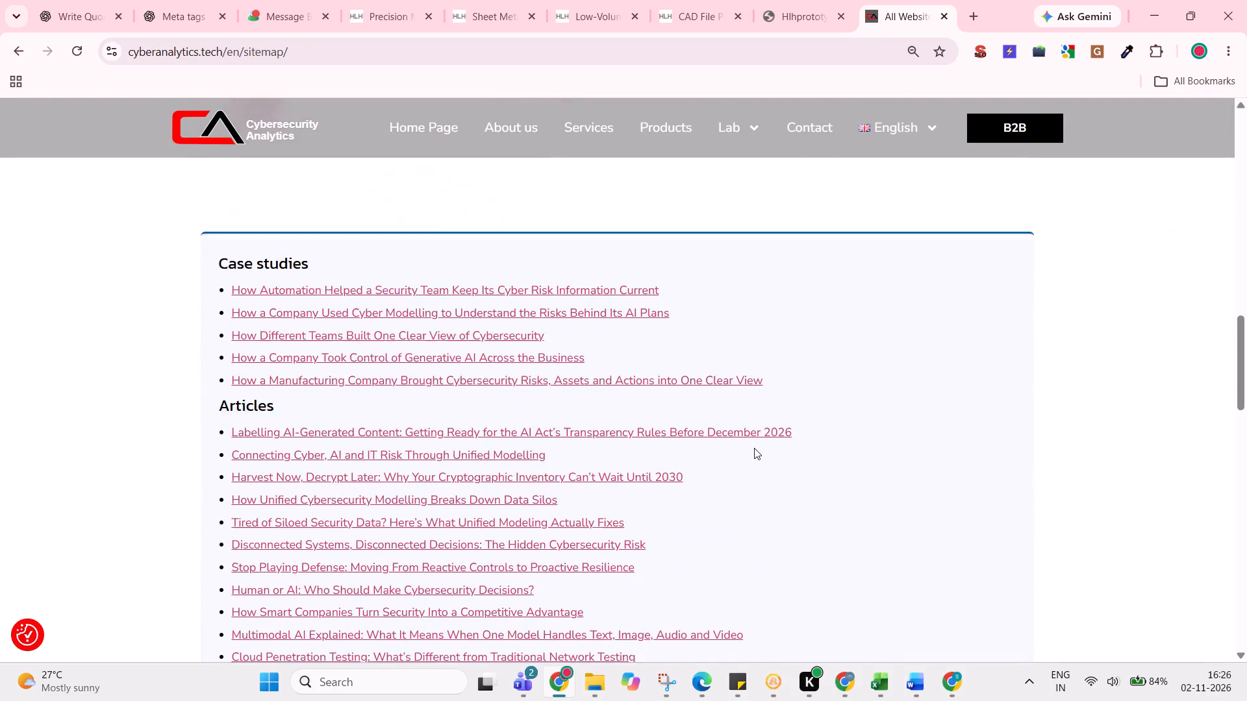
pyautogui.scroll(-2, 754, 448)
pyautogui.scroll(1, 754, 448)
pyautogui.scroll(-1, 754, 448)
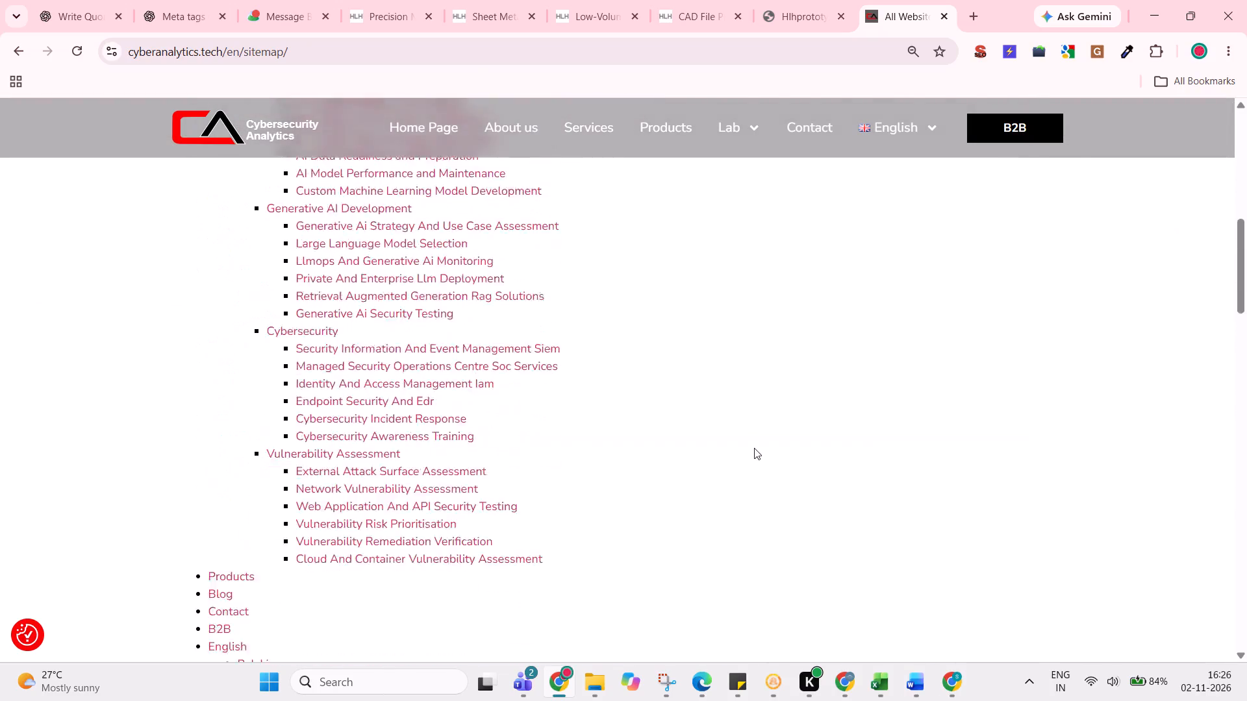
pyautogui.scroll(-2, 754, 448)
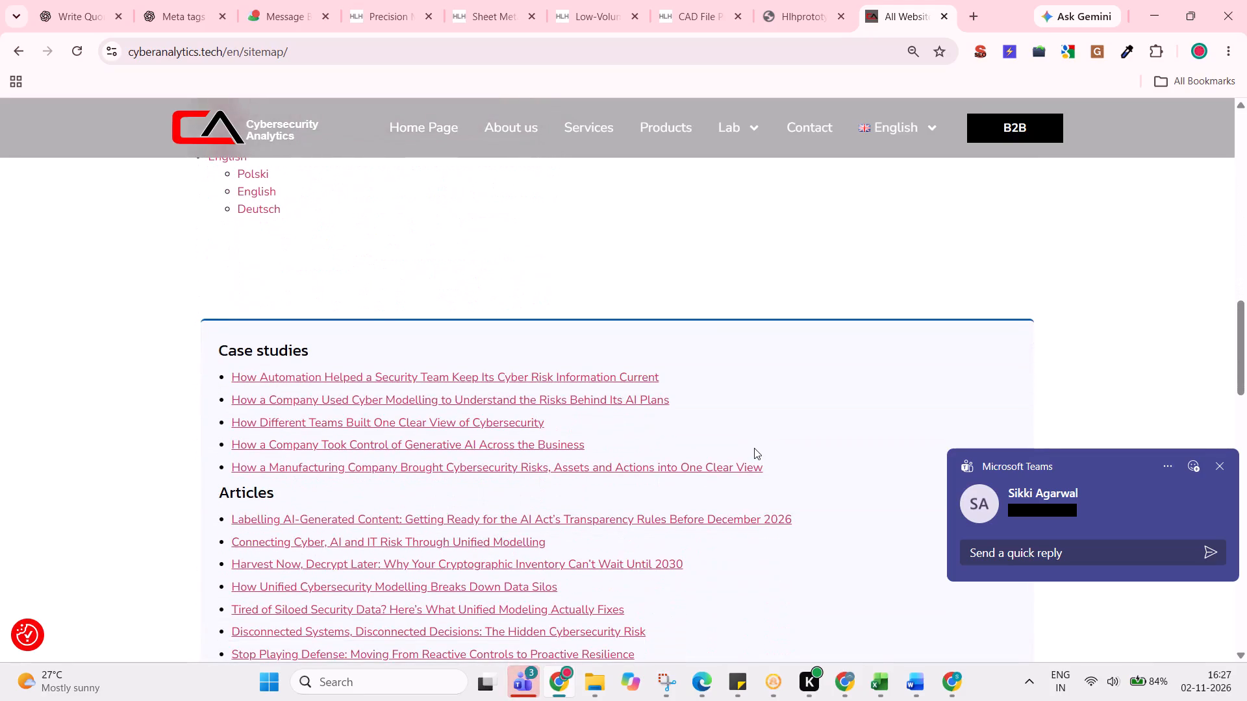
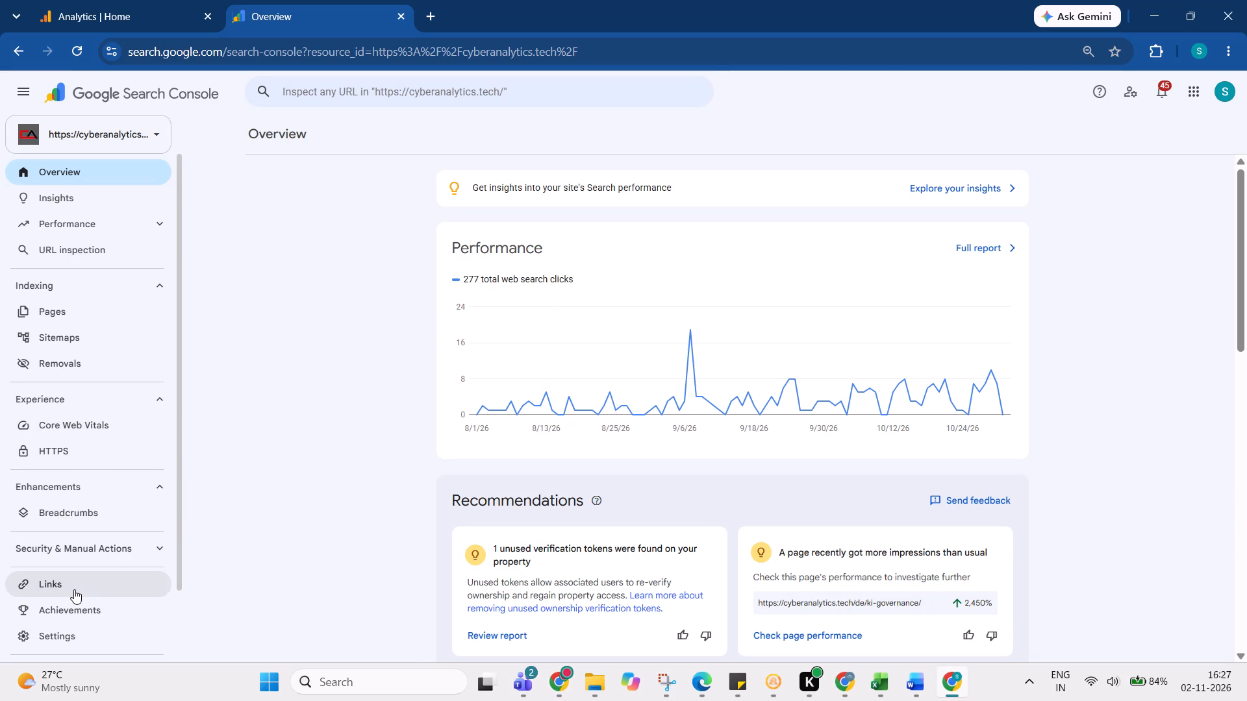
# Open the Sitemaps report for cyberanalytics.tech in Search Console.
pyautogui.click(73, 338)
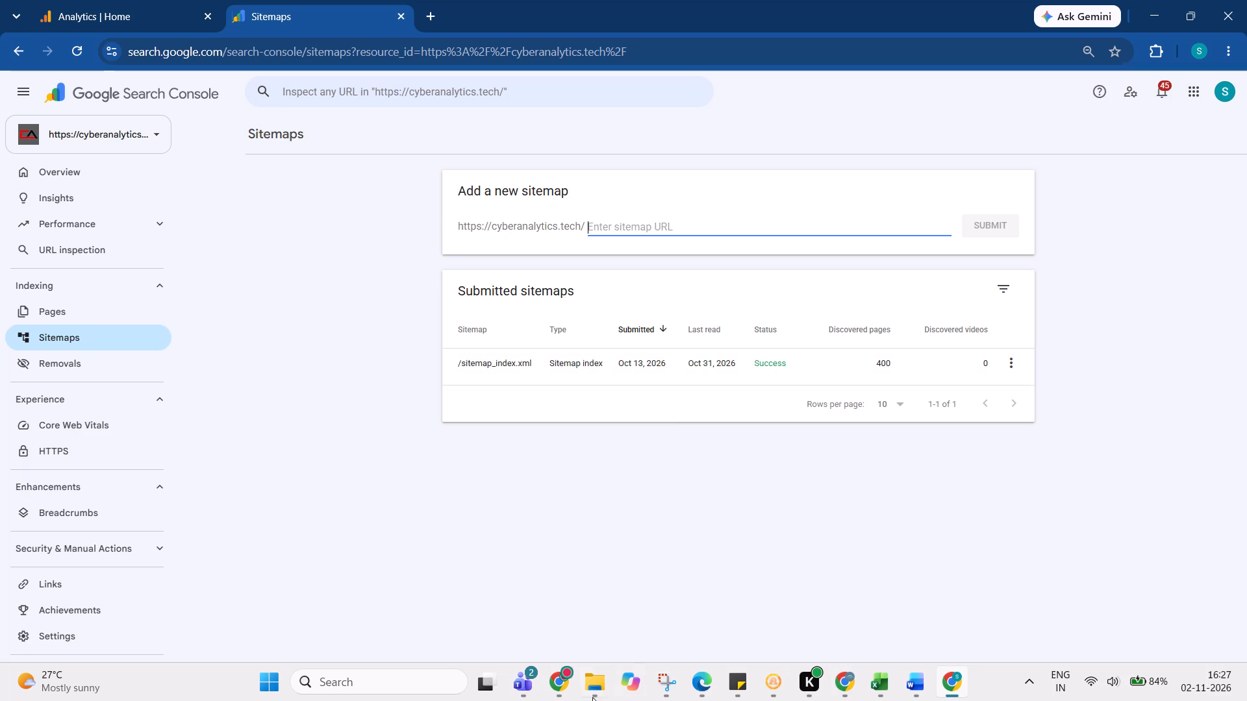
# Switch to the website's English sitemap page and use the SEO extension to open the XML sitemap index, then its post-sitemap.xml.
pyautogui.click(563, 689)
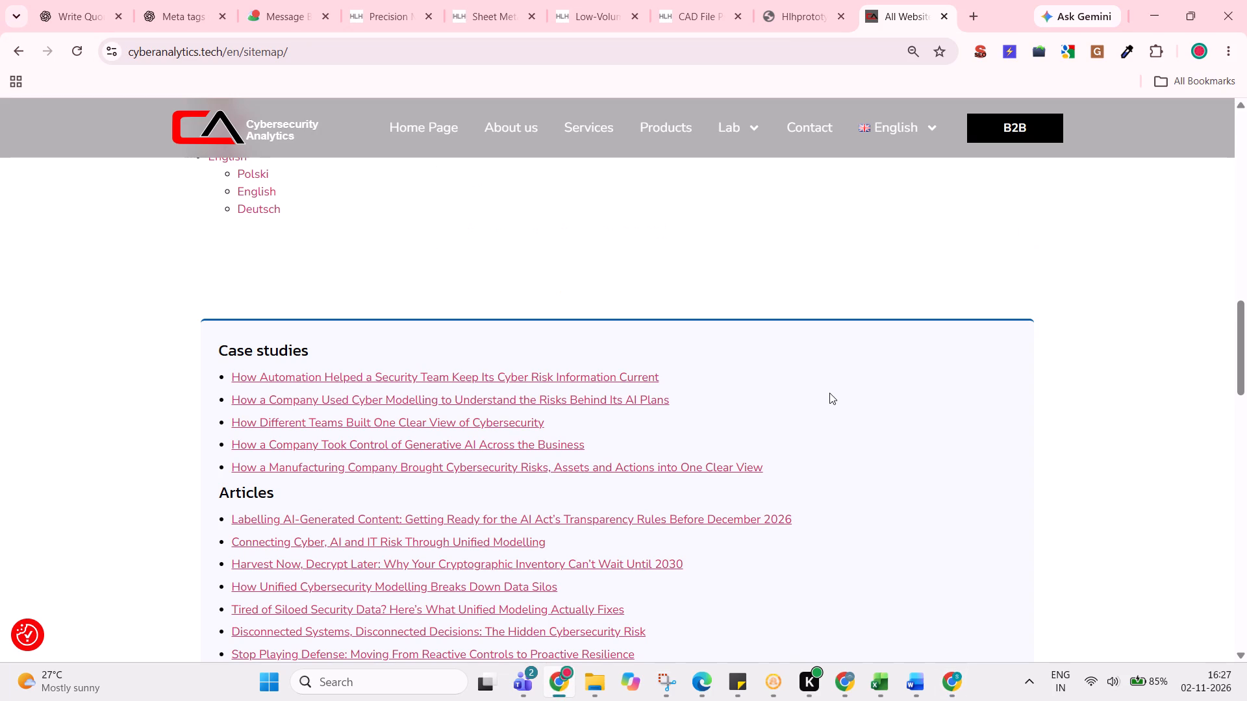
pyautogui.scroll(3, 829, 393)
pyautogui.scroll(-2, 829, 393)
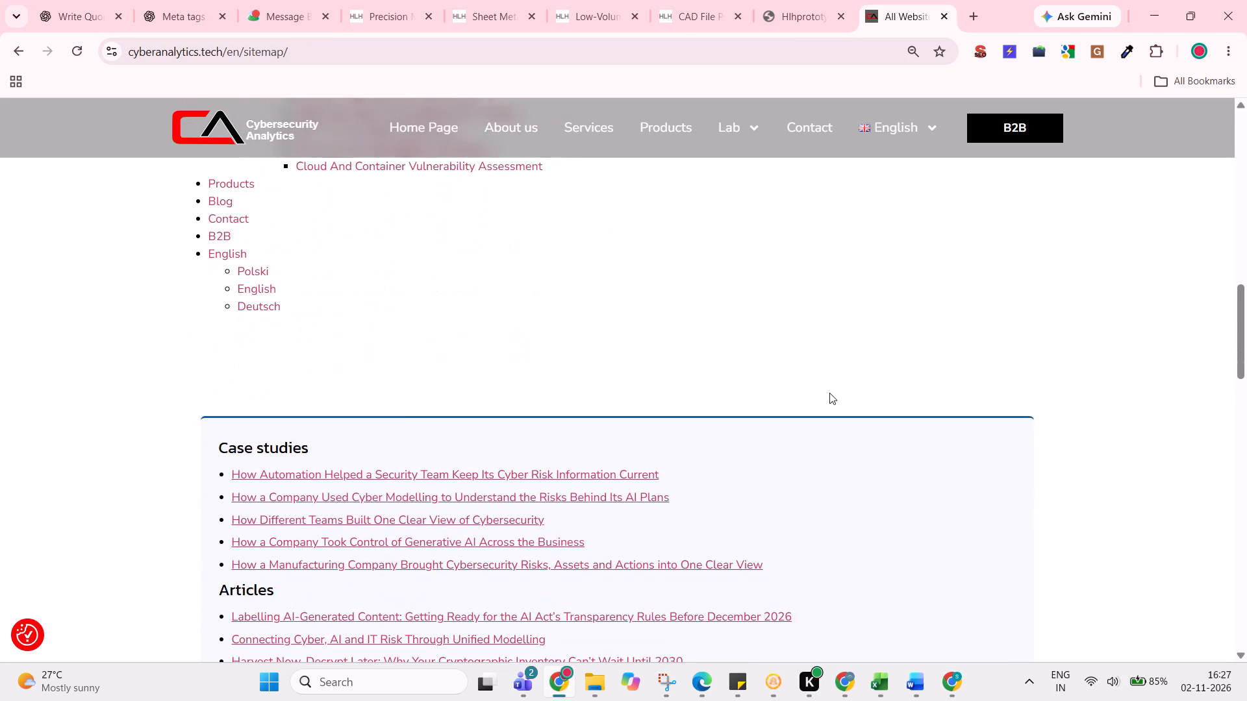
pyautogui.scroll(-7, 829, 393)
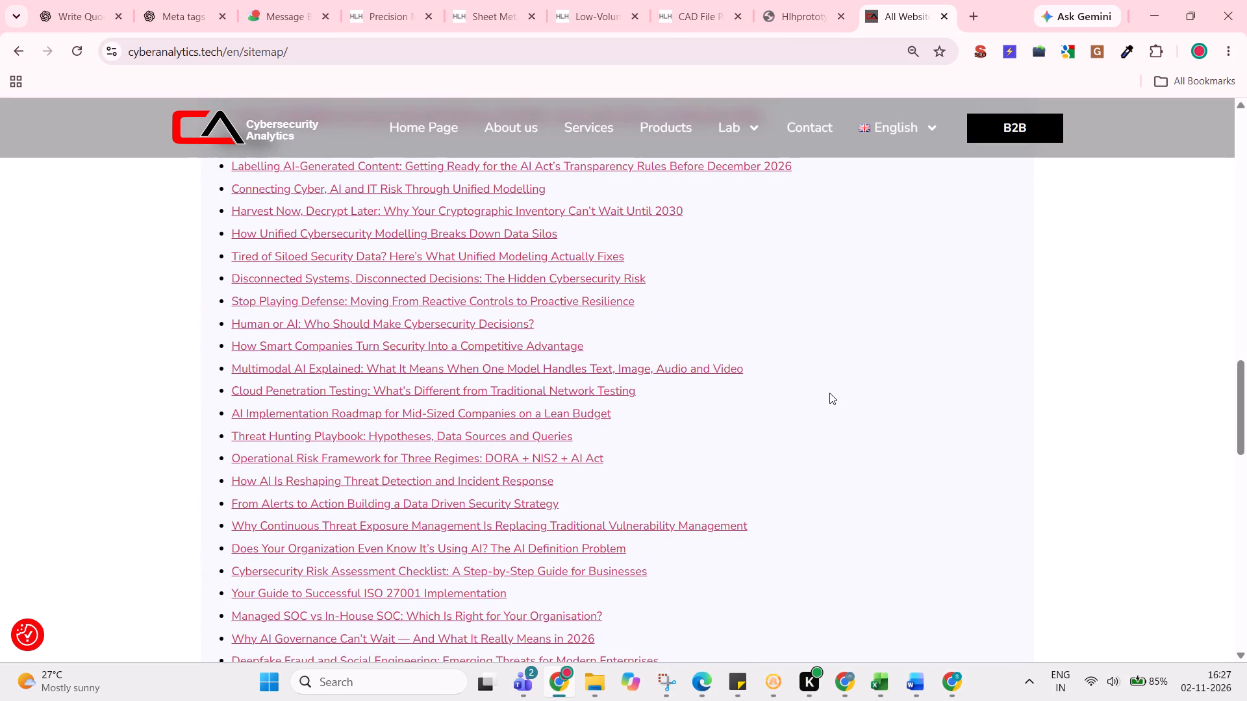
pyautogui.click(979, 52)
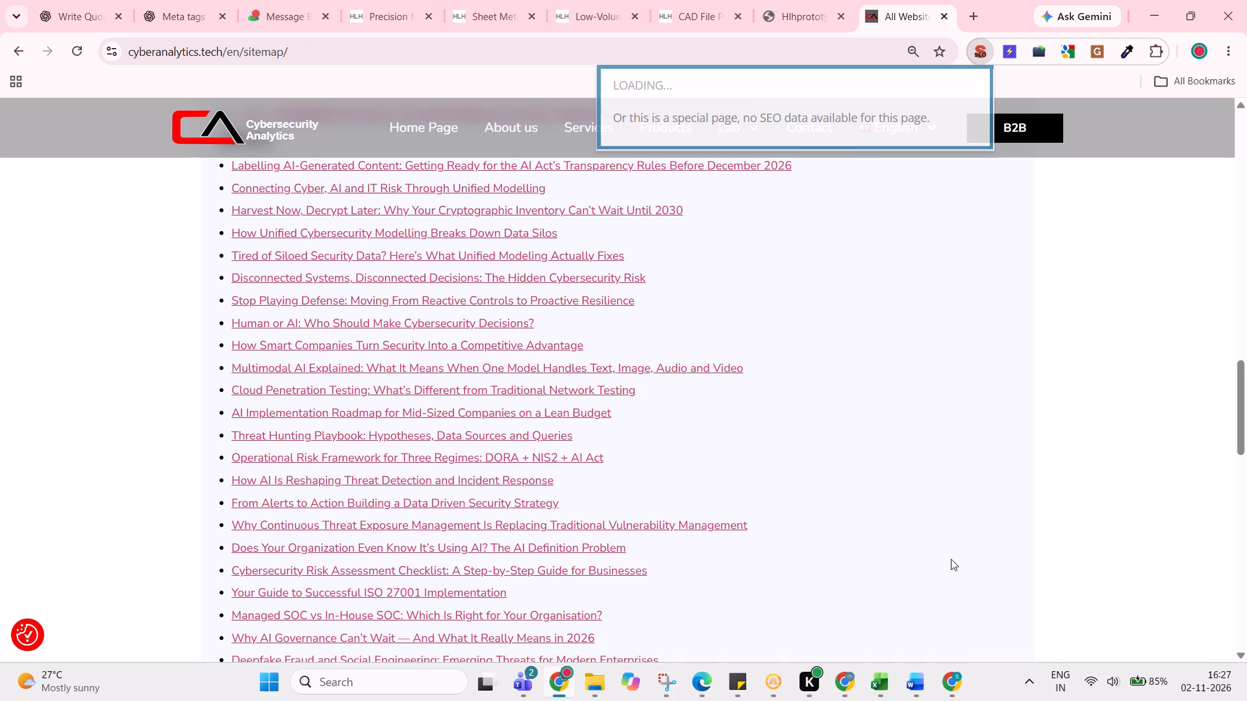
pyautogui.click(913, 515)
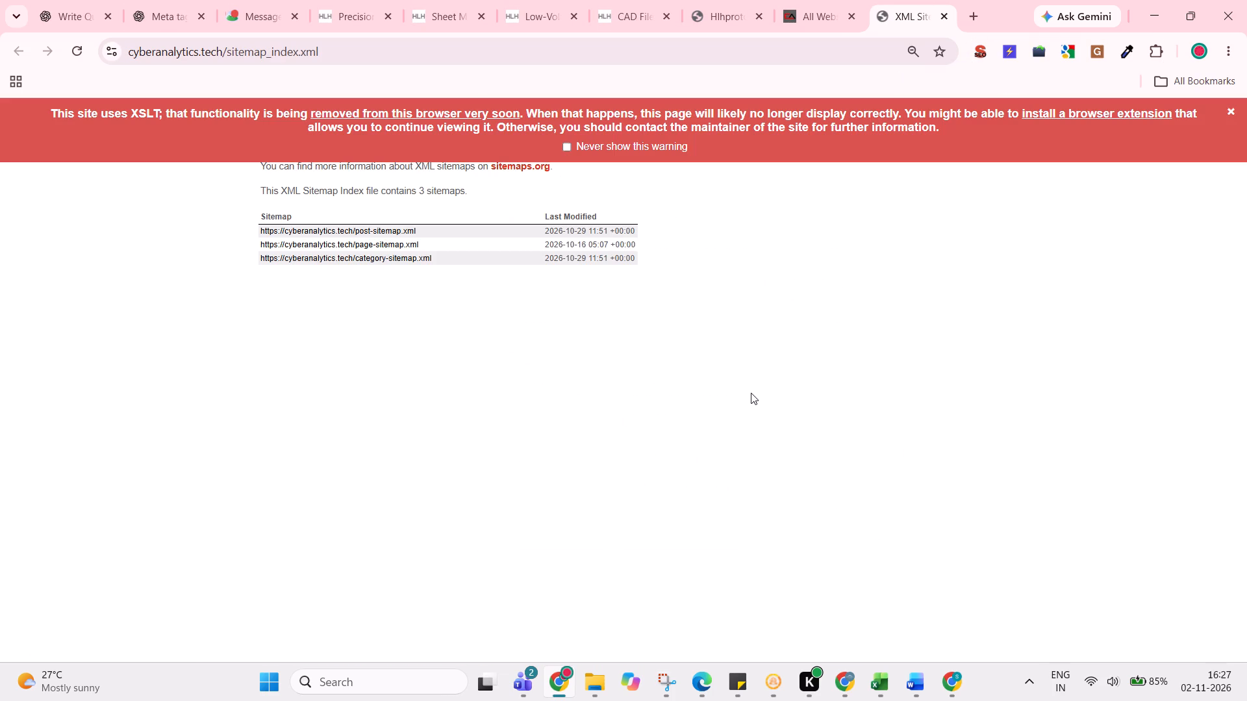
pyautogui.click(356, 230)
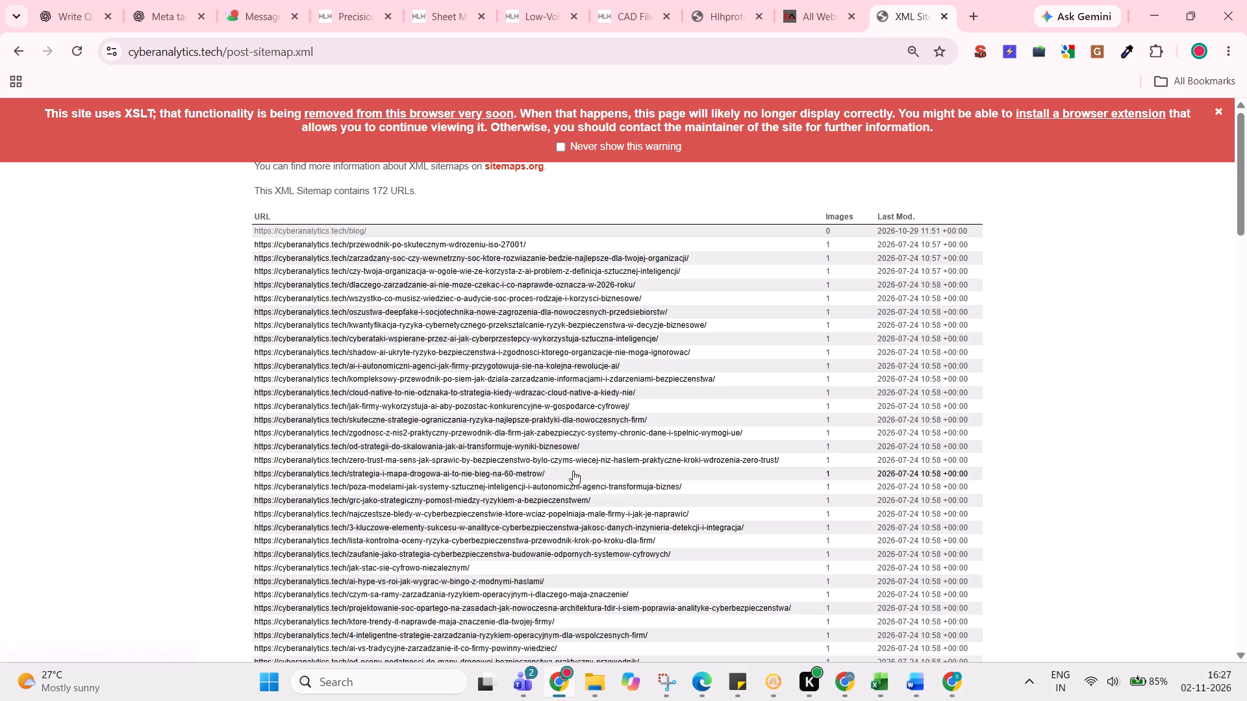
pyautogui.scroll(-3, 573, 471)
# From the English sitemap page, open the case study "How Automation Helped a Security Team Keep Its Cyber Risk Information Current" and copy its URL.
pyautogui.click(830, 1)
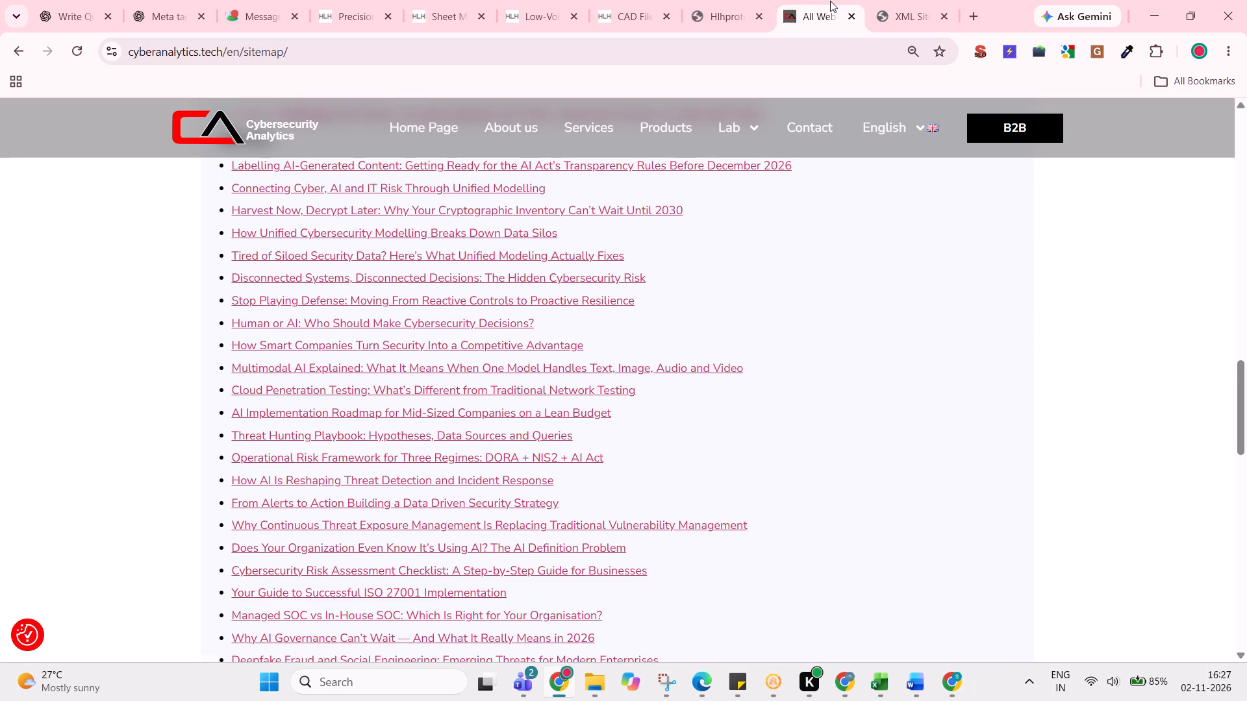
pyautogui.scroll(2, 492, 434)
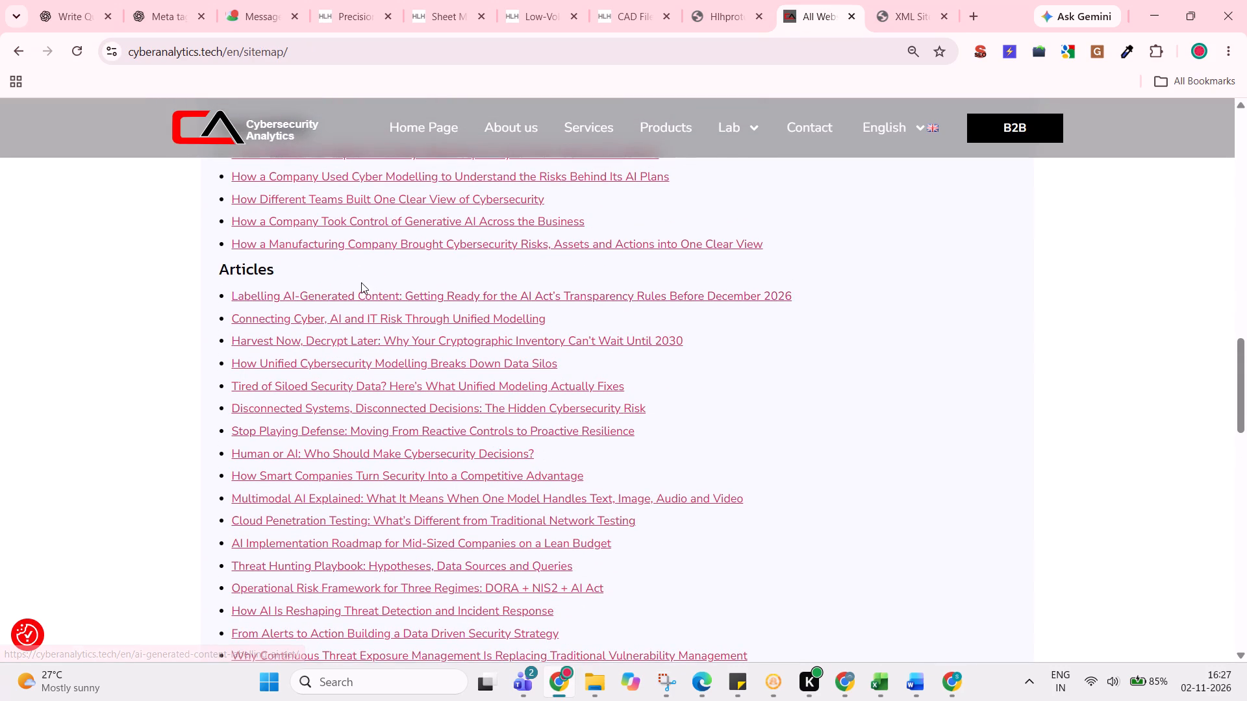
pyautogui.scroll(2, 361, 282)
pyautogui.click(316, 339)
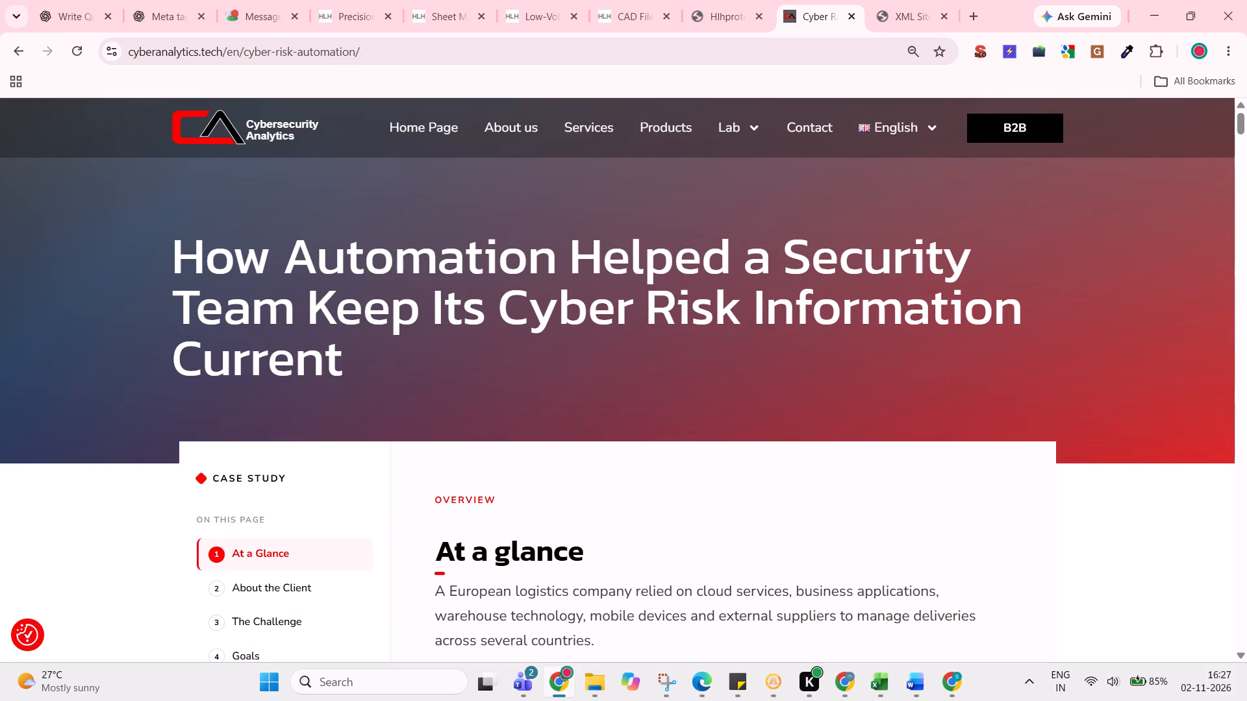
pyautogui.click(372, 54)
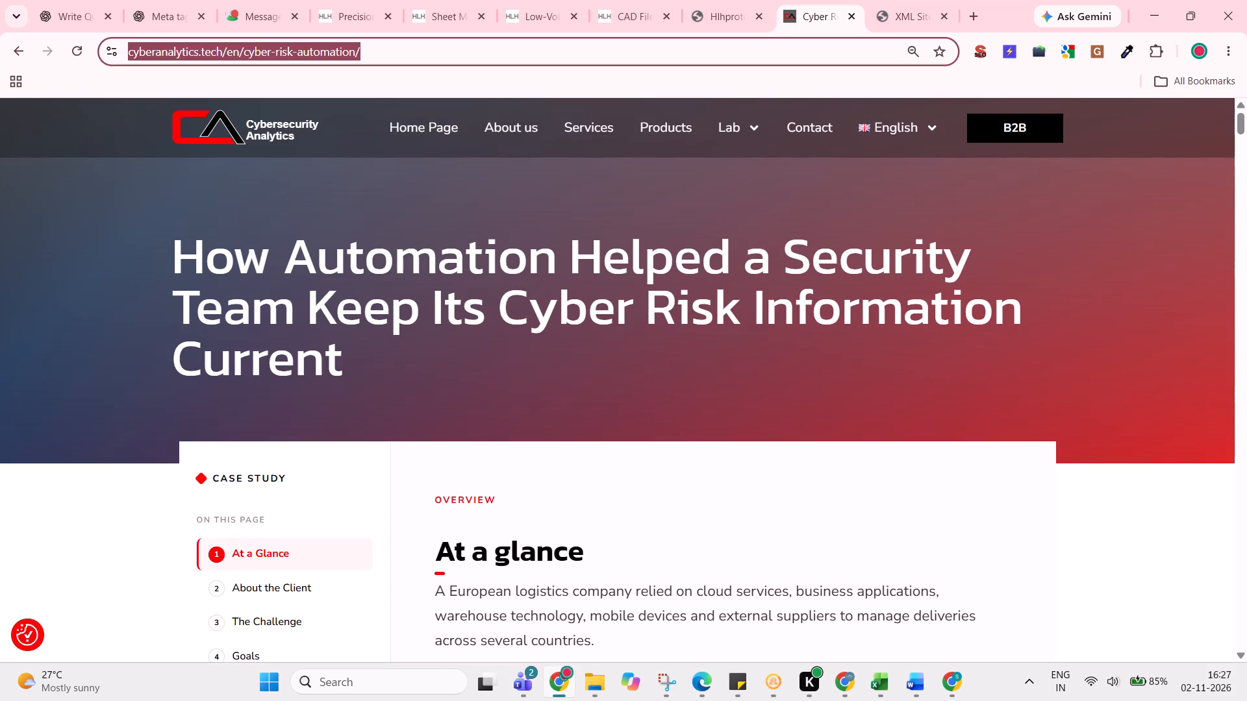
pyautogui.hotkey('ctrl', 'c')
# Search post-sitemap.xml for the copied cyber-risk-automation case study URL.
pyautogui.click(942, 1)
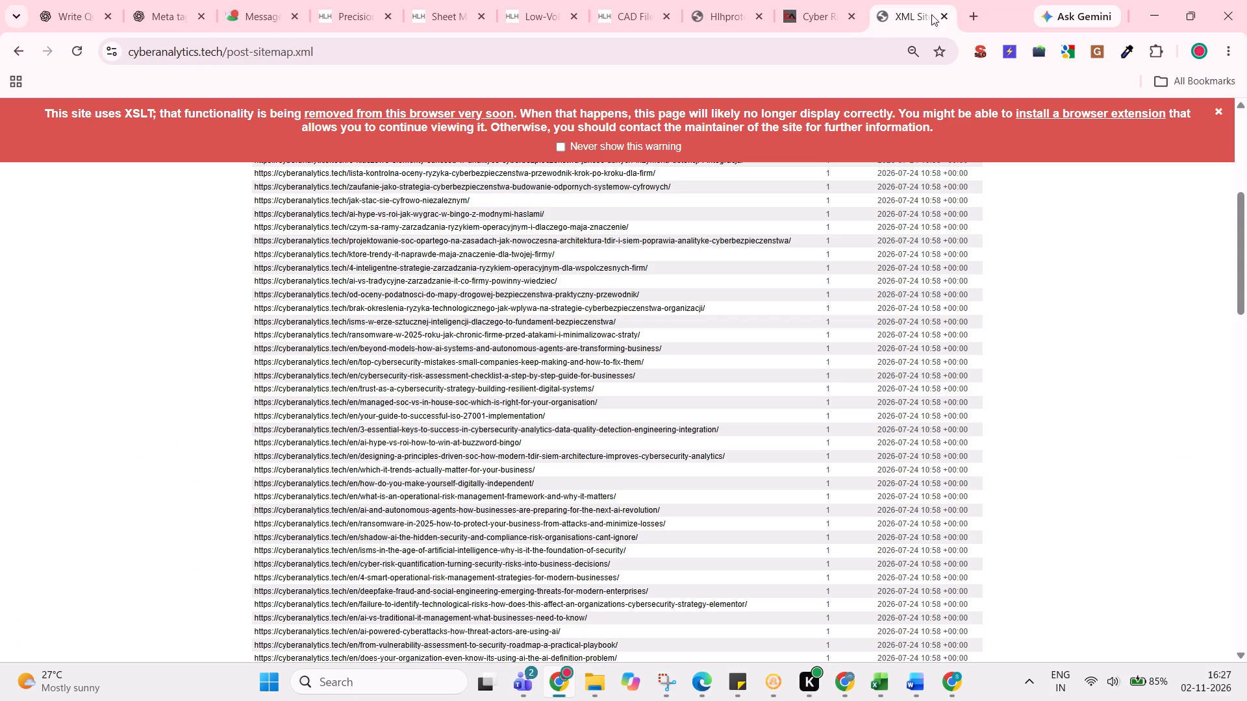
pyautogui.hotkey('ctrl', 'f')
pyautogui.hotkey('ctrl', 'v')
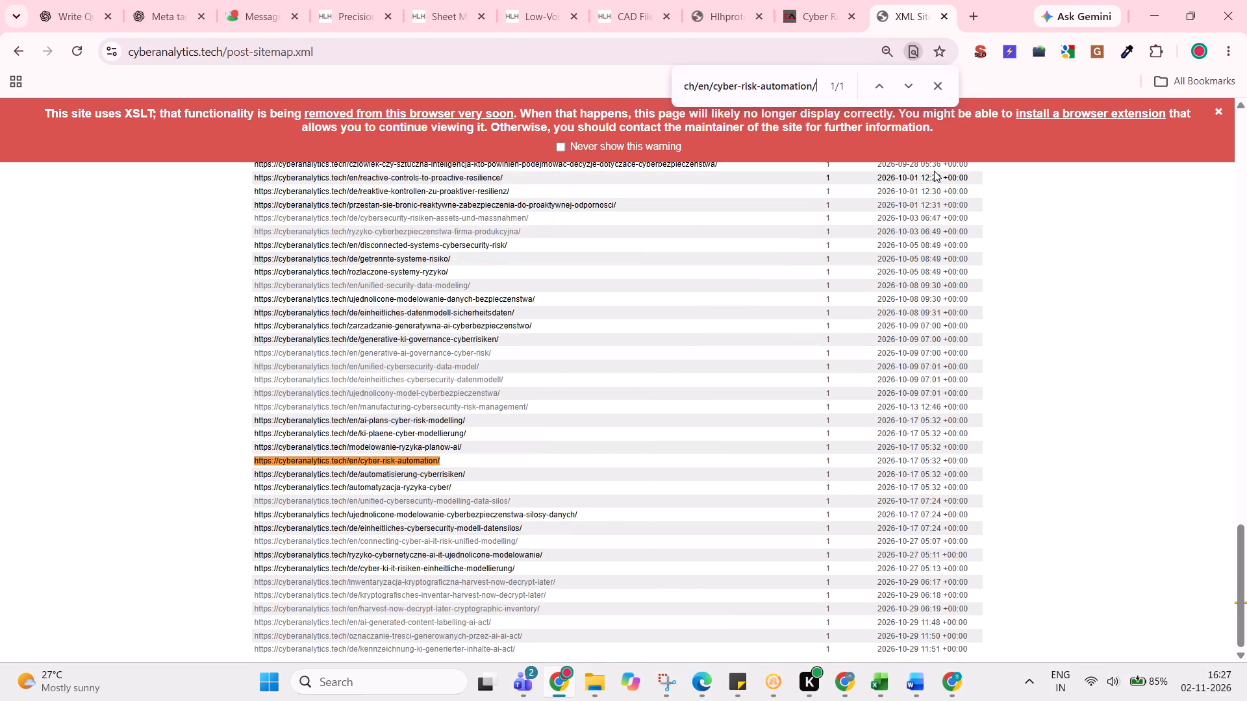
pyautogui.click(937, 80)
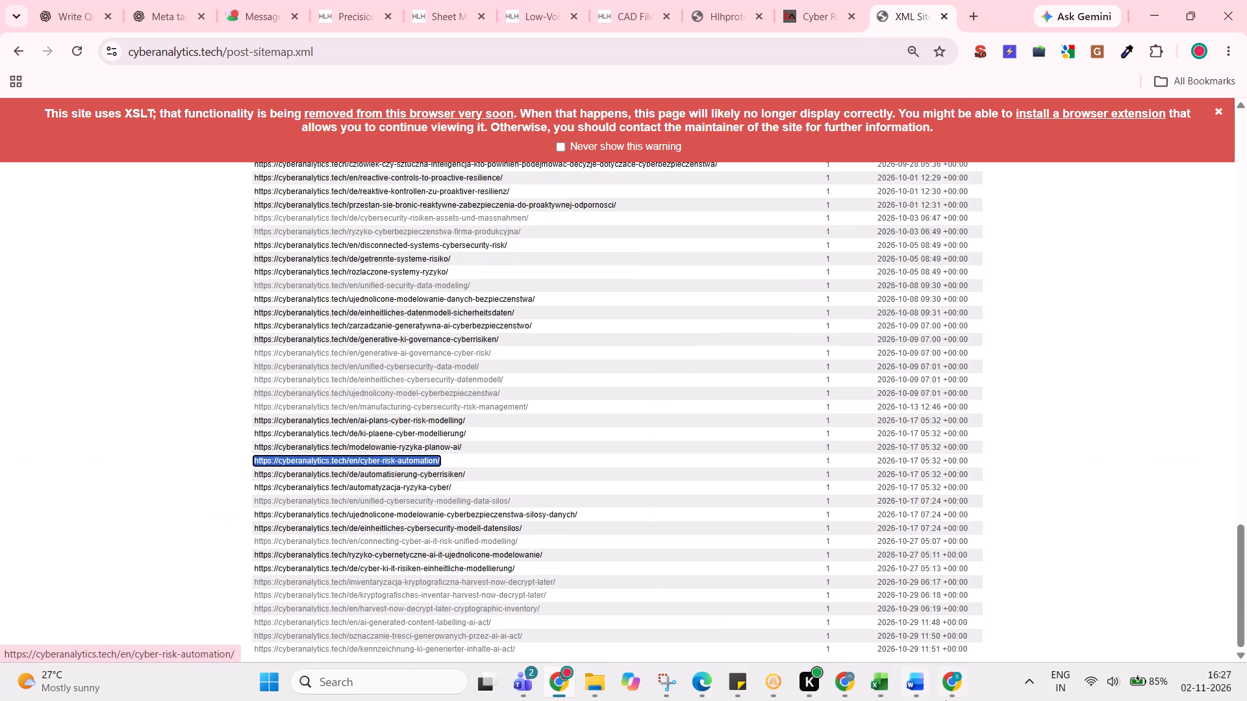
# Capture the Search Console Sitemaps report, including the submitted sitemaps table, with Snipping Tool and copy the screenshot.
pyautogui.click(954, 692)
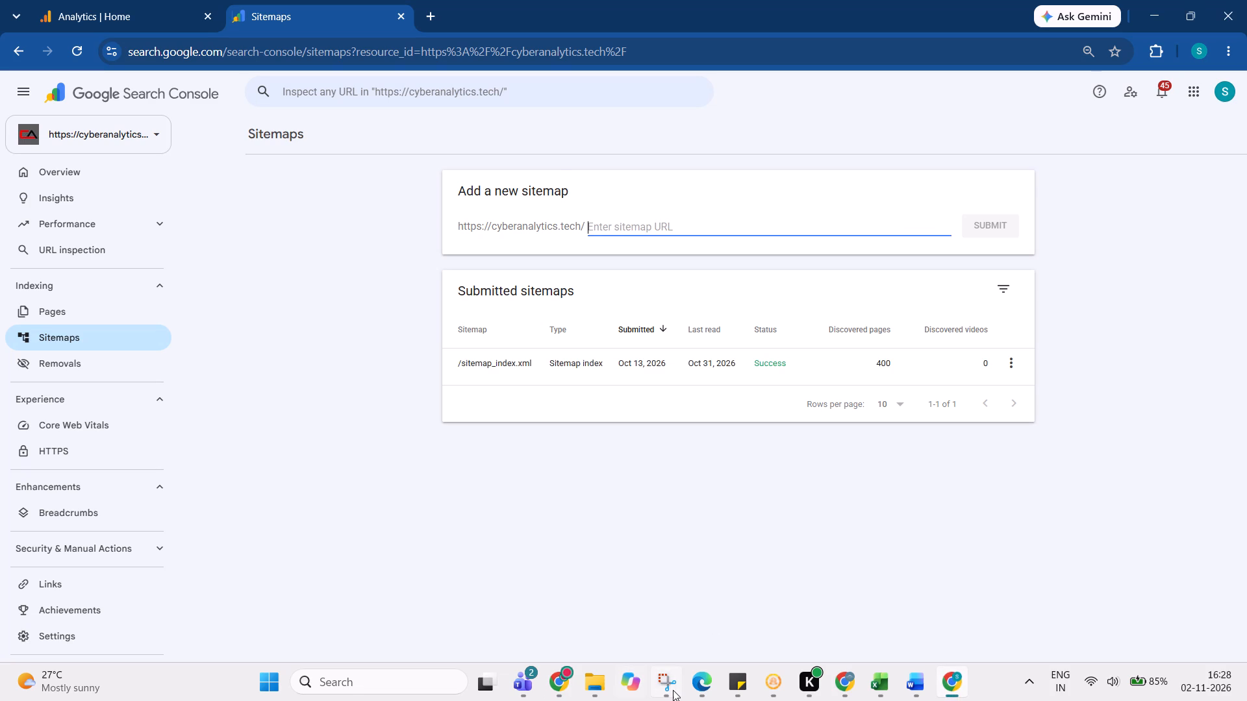
pyautogui.click(673, 690)
pyautogui.click(451, 196)
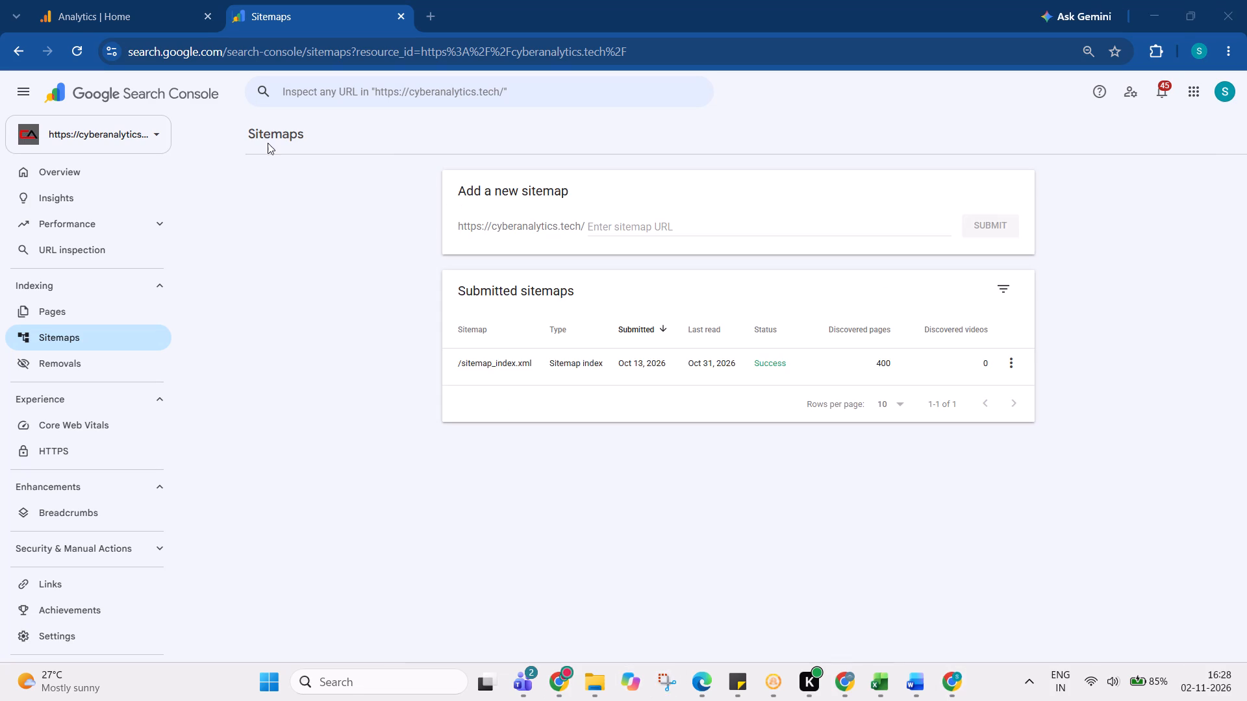
pyautogui.moveTo(221, 112); pyautogui.dragTo(1105, 460)
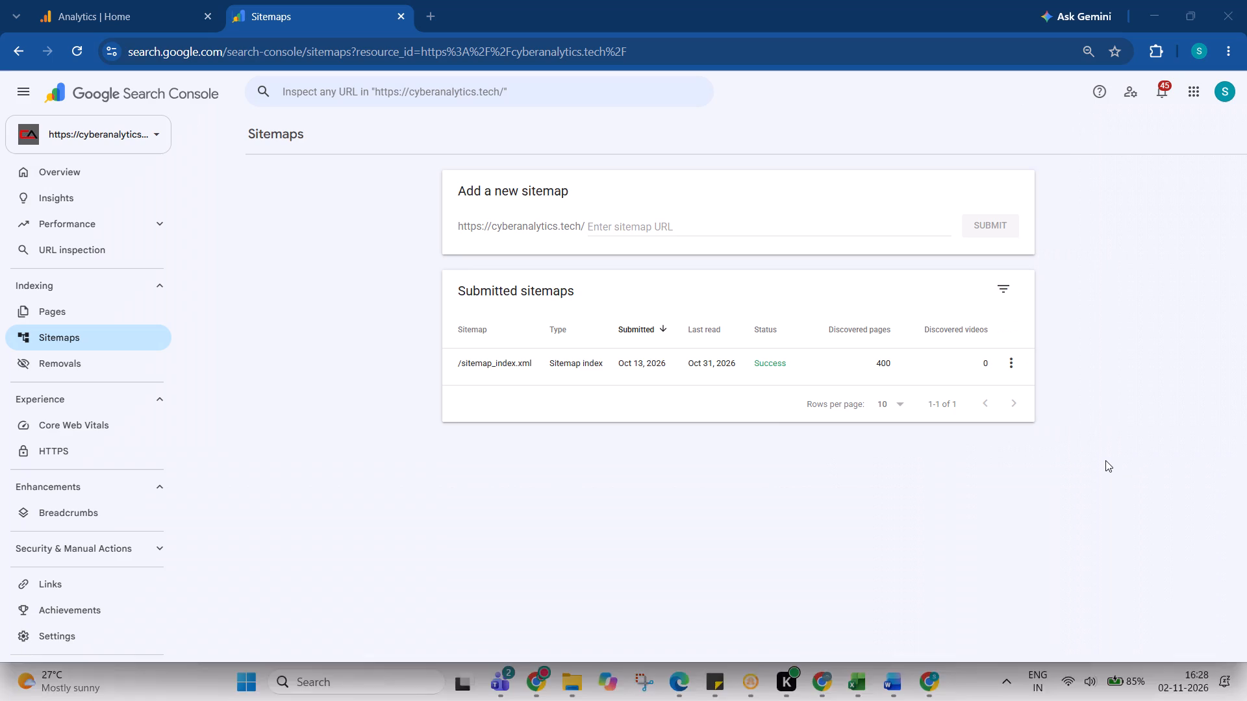
pyautogui.hotkey('ctrl', 'c')
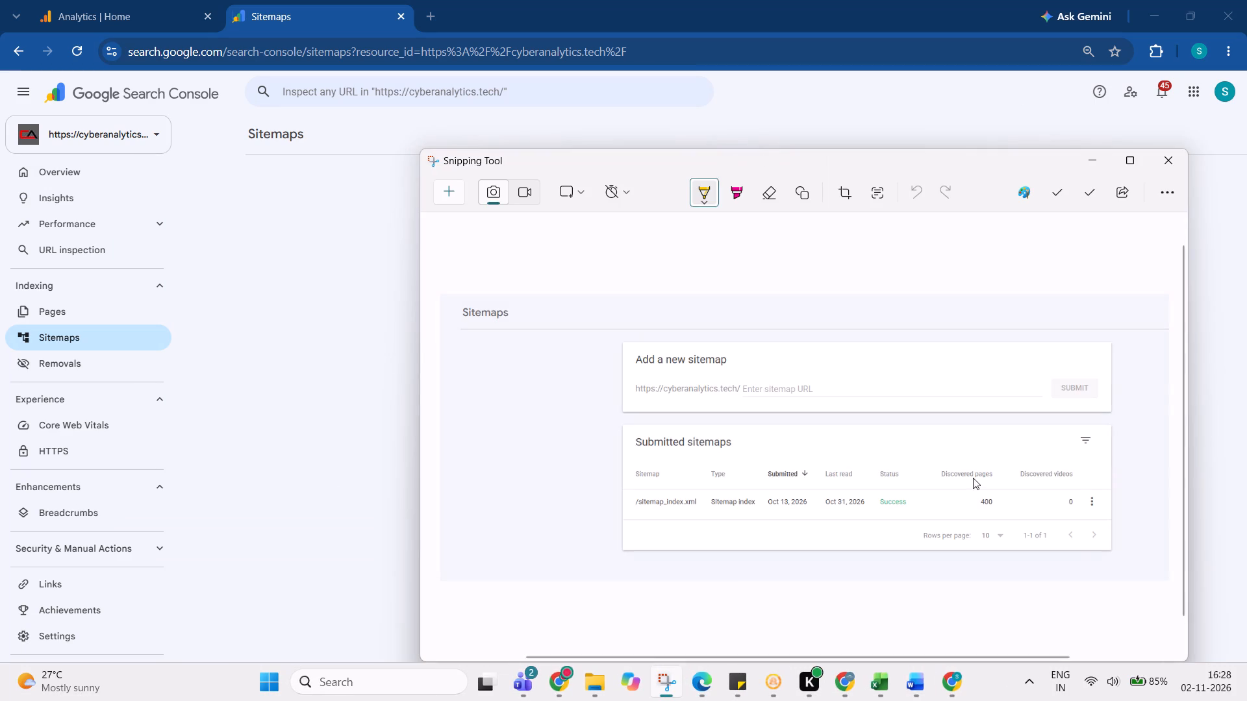
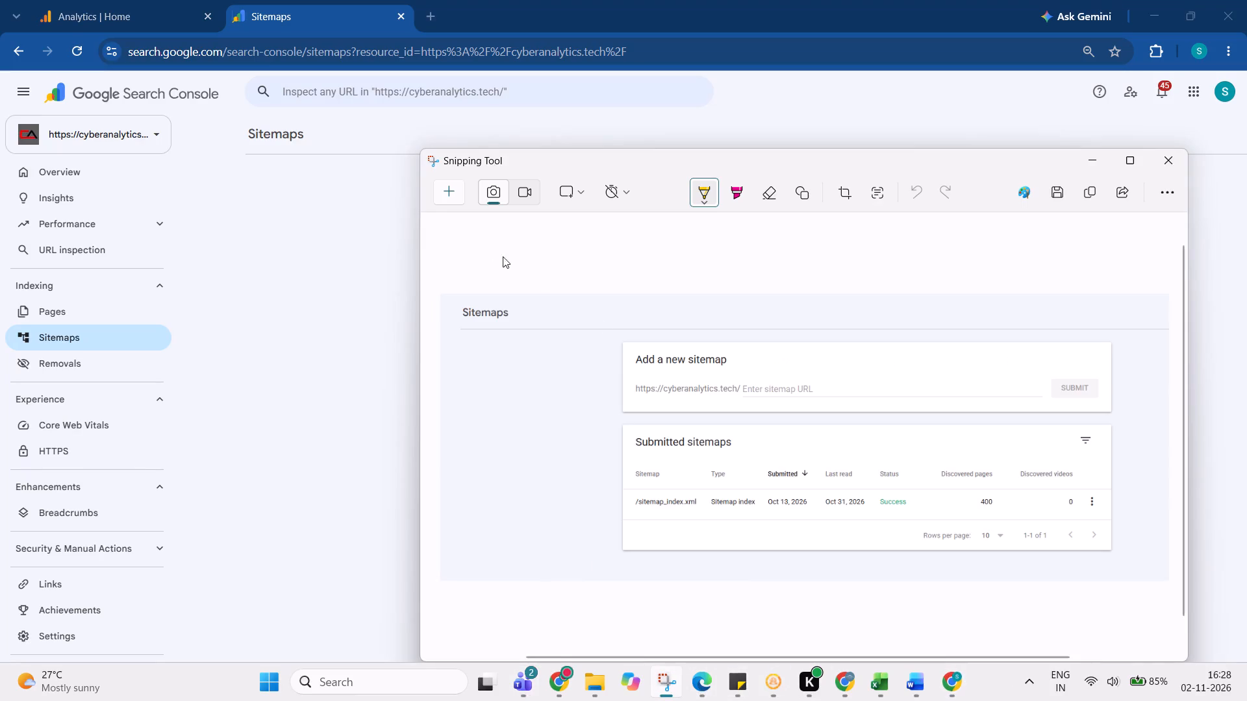
# Take a new screenshot of the Search Console Sitemaps report, covering the Add a new sitemap box and the Submitted sitemaps table.
pyautogui.click(446, 199)
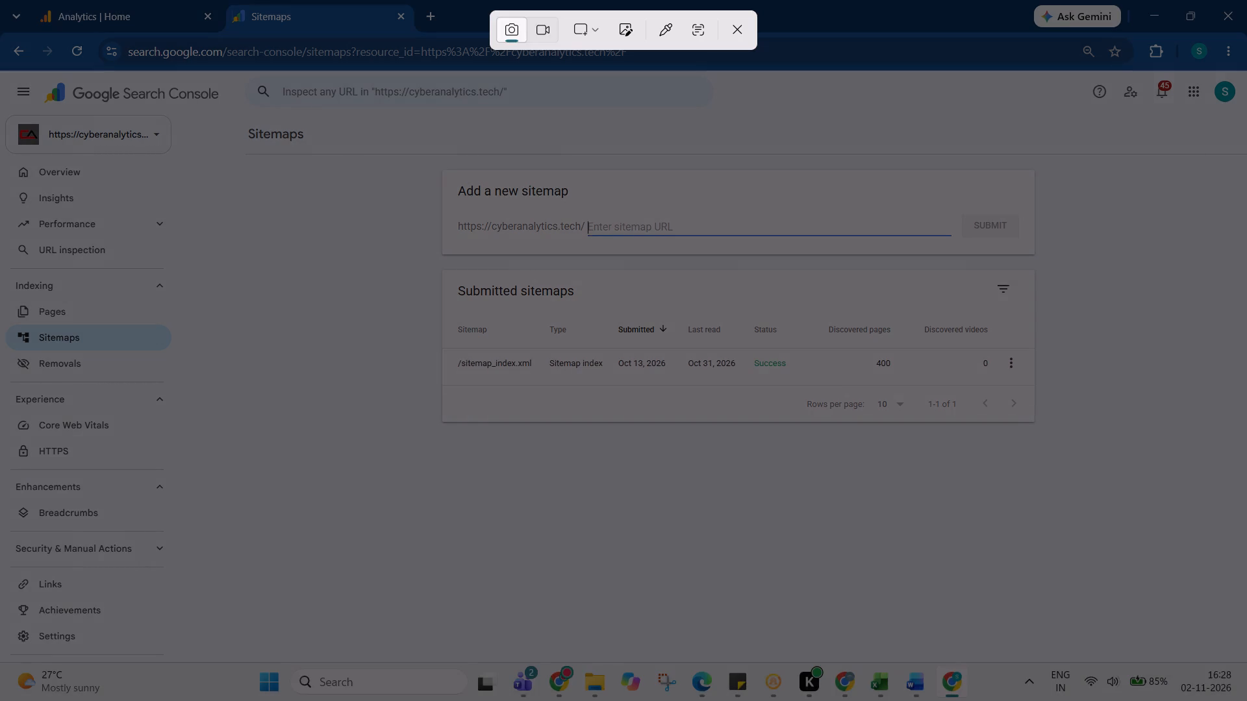
pyautogui.moveTo(223, 121); pyautogui.dragTo(1016, 406)
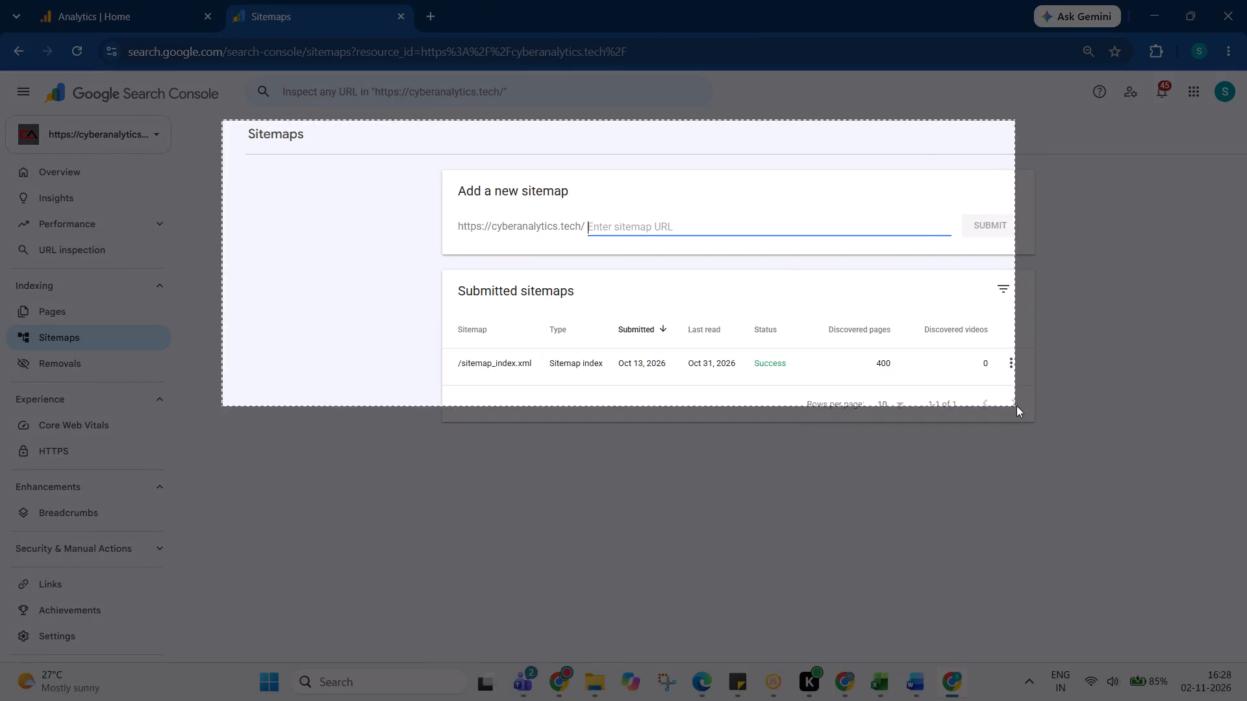
pyautogui.moveTo(1016, 406); pyautogui.dragTo(1146, 452)
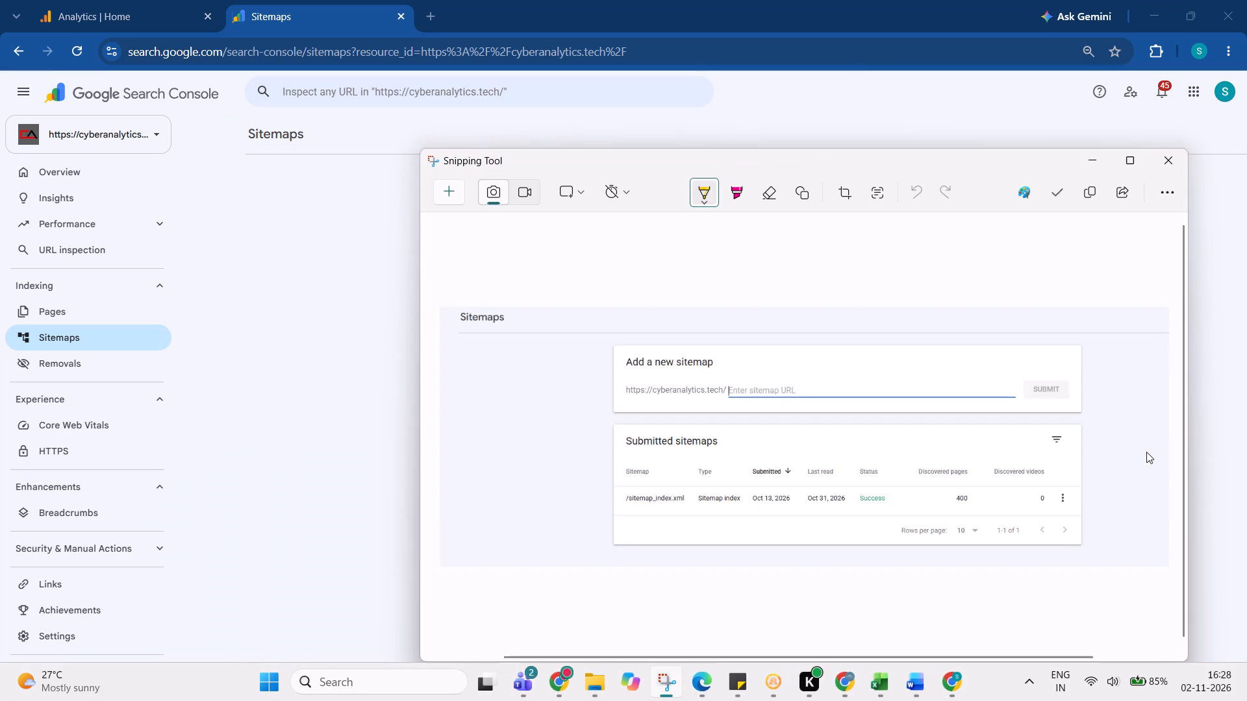
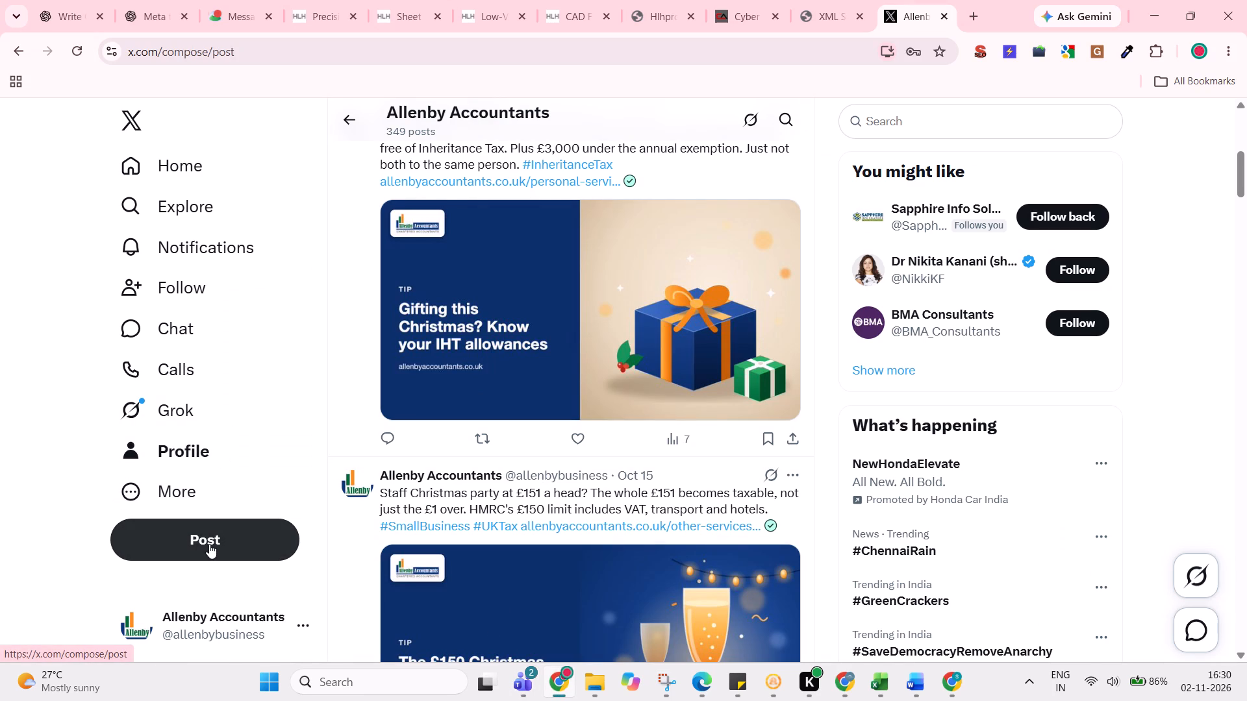
# Check the scheduled and unsent posts in the Allenby Accountants account's drafts on X, and close the post composer.
pyautogui.click(531, 343)
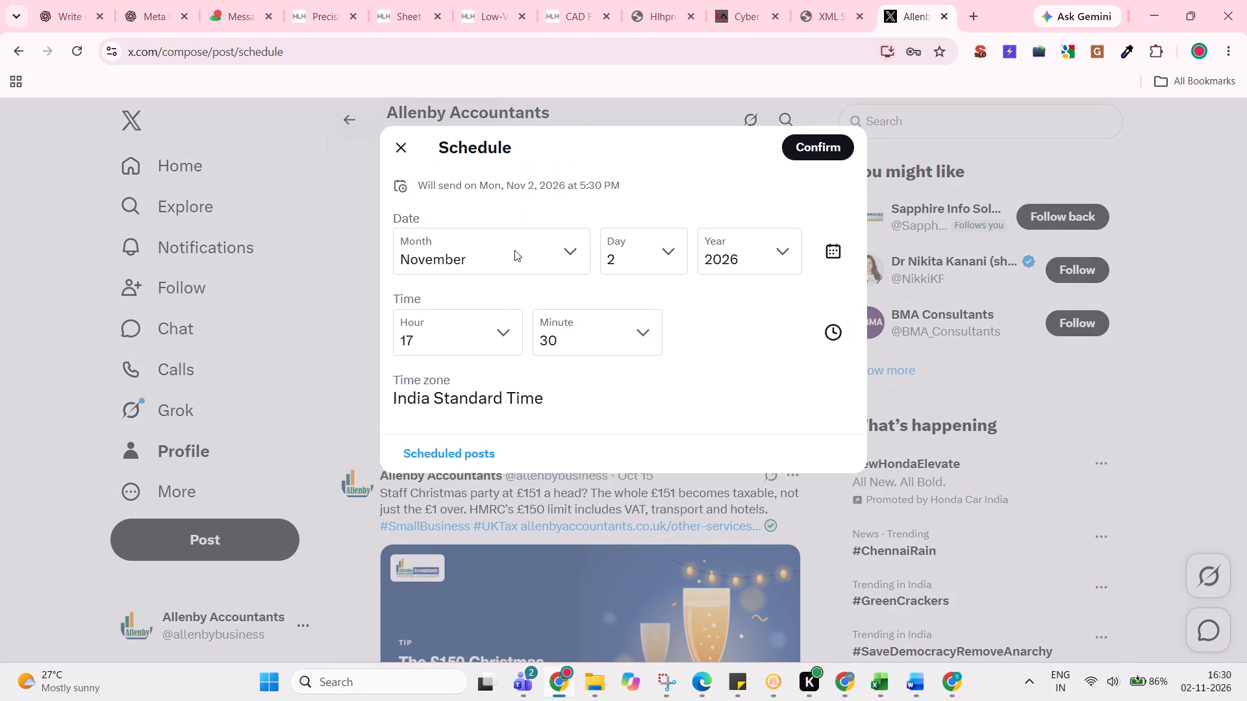
pyautogui.click(443, 451)
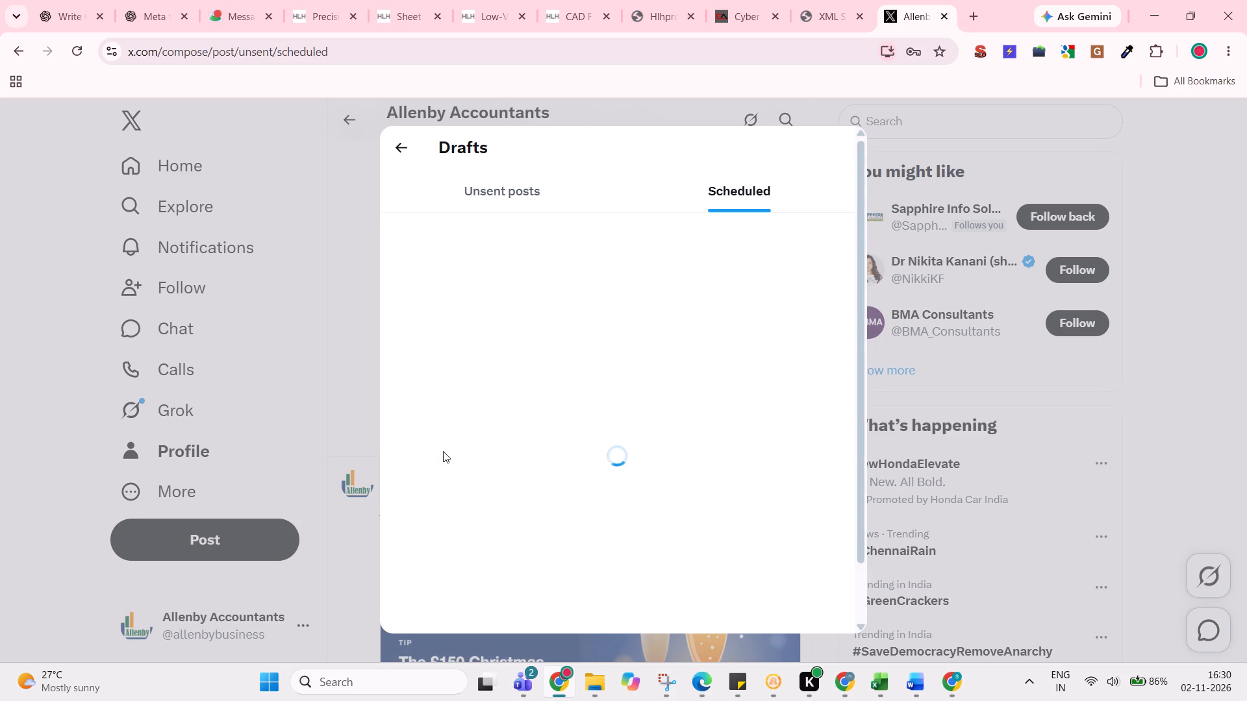
pyautogui.click(505, 198)
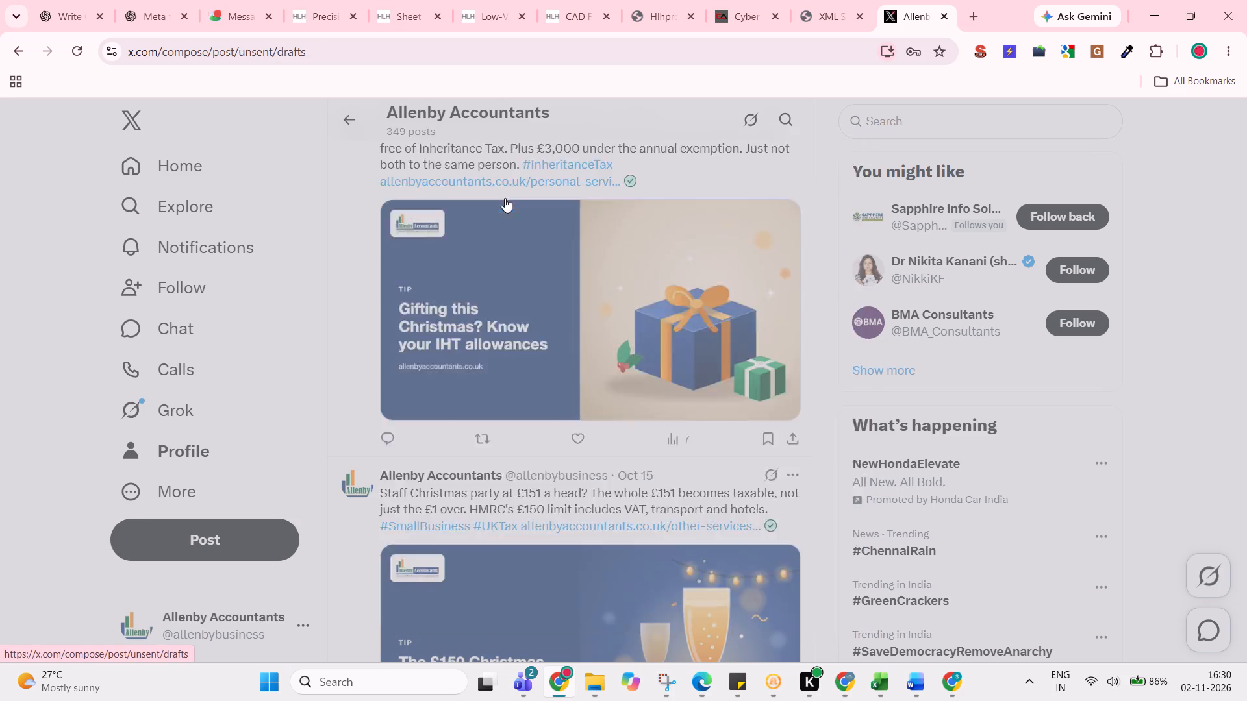
pyautogui.click(751, 199)
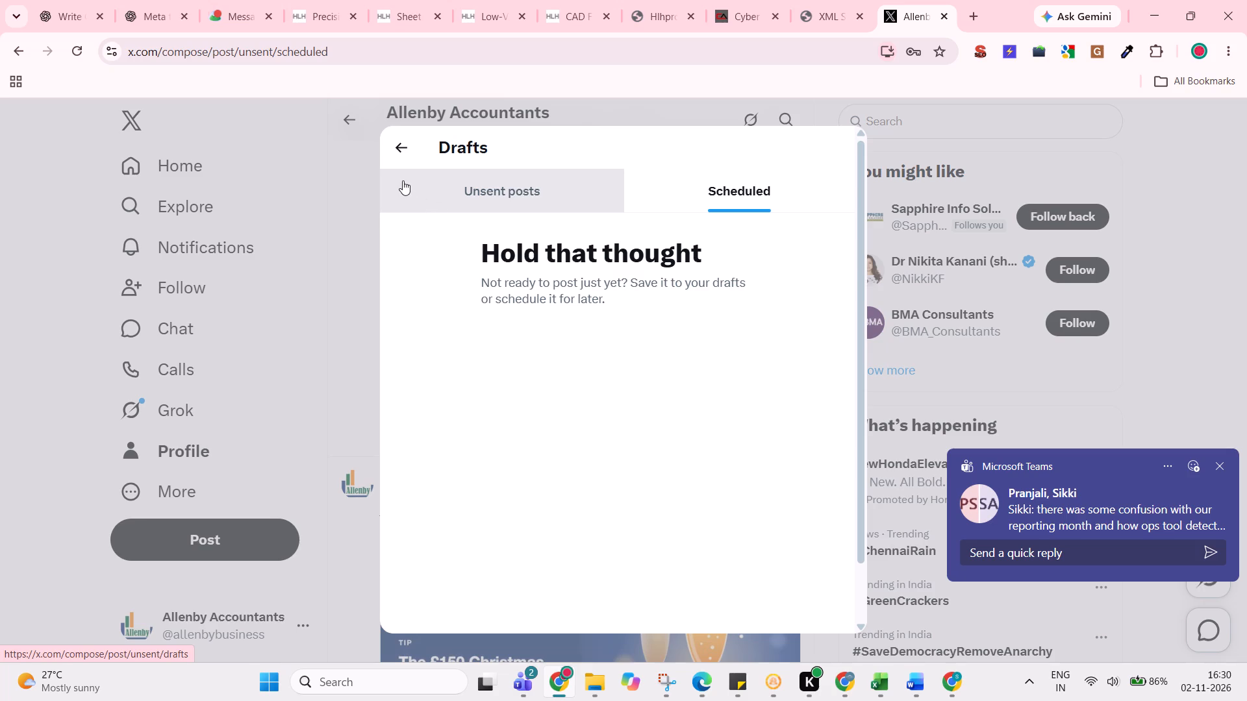
pyautogui.click(1064, 371)
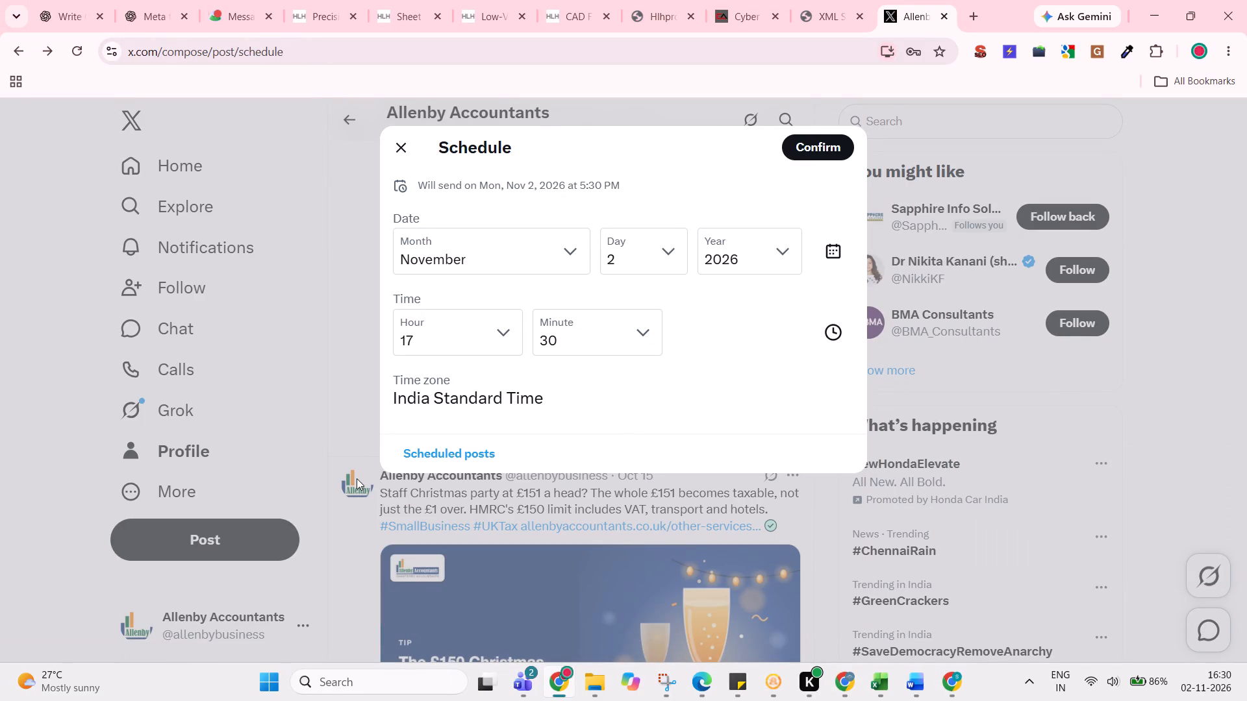
pyautogui.click(357, 478)
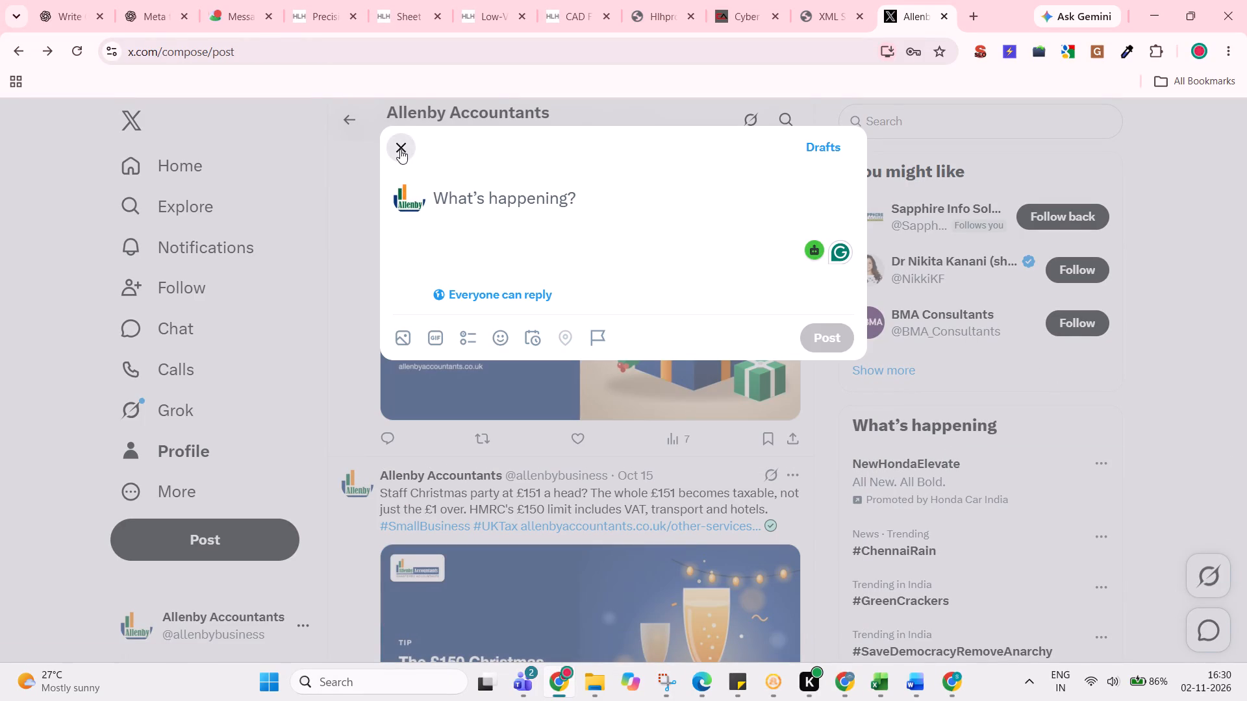
pyautogui.click(400, 149)
# Review the most recent posts on the Allenby Accountants profile timeline, including their dates and topics.
pyautogui.scroll(4, 494, 510)
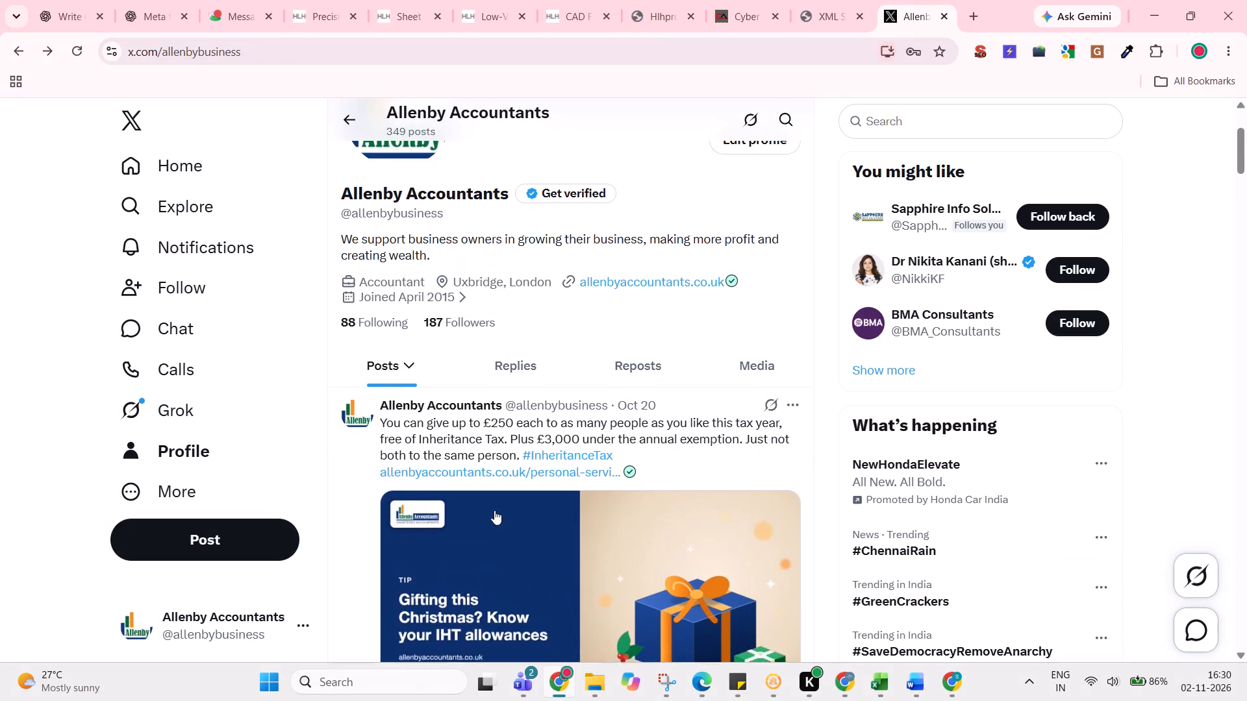
pyautogui.scroll(-8, 494, 510)
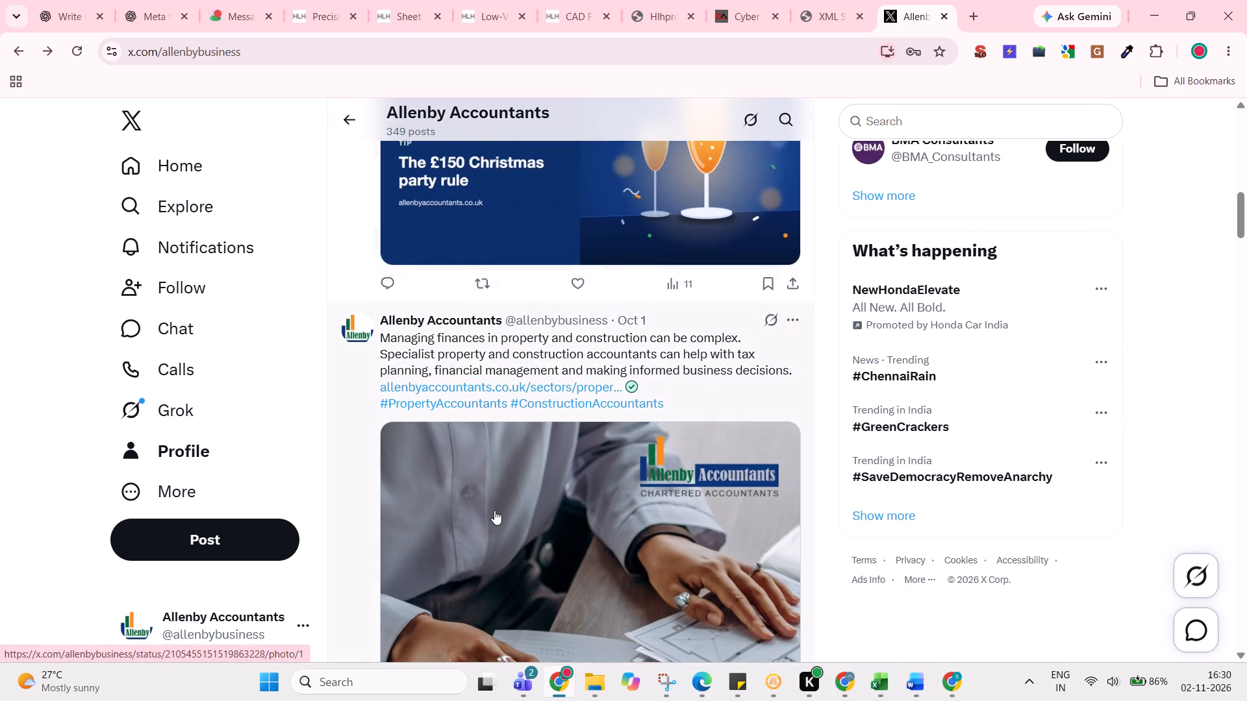
pyautogui.scroll(-3, 494, 510)
pyautogui.scroll(6, 494, 510)
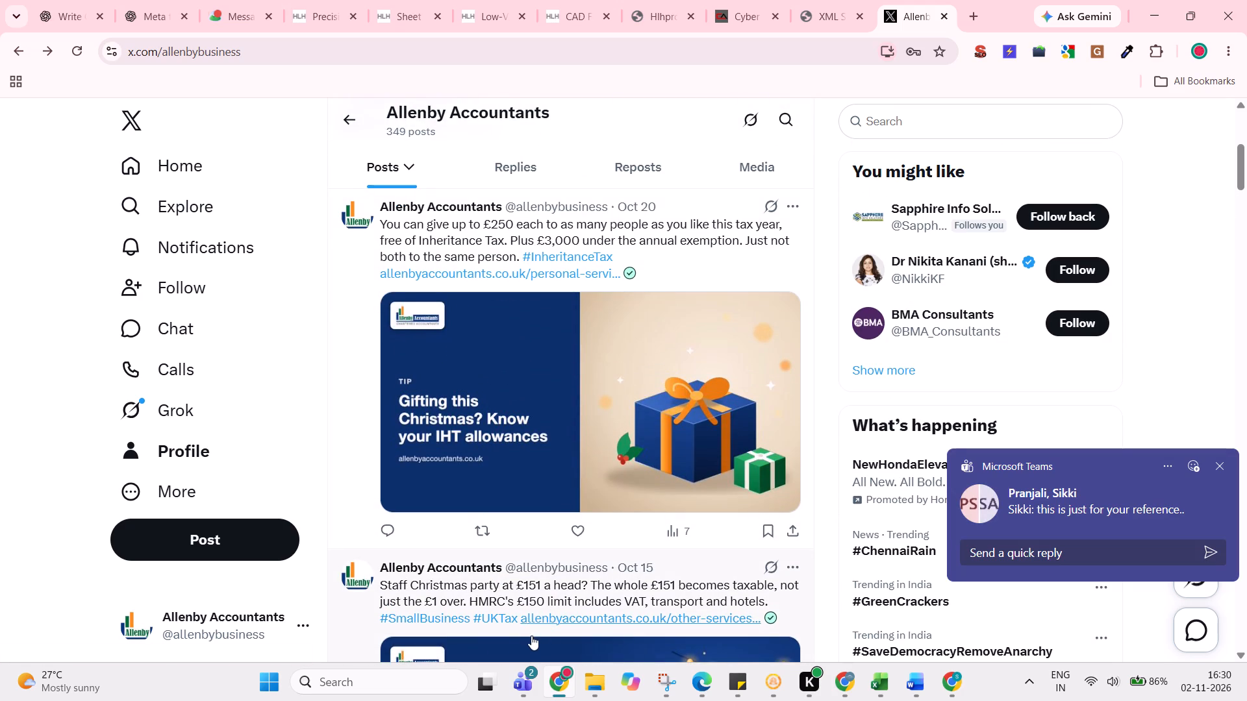
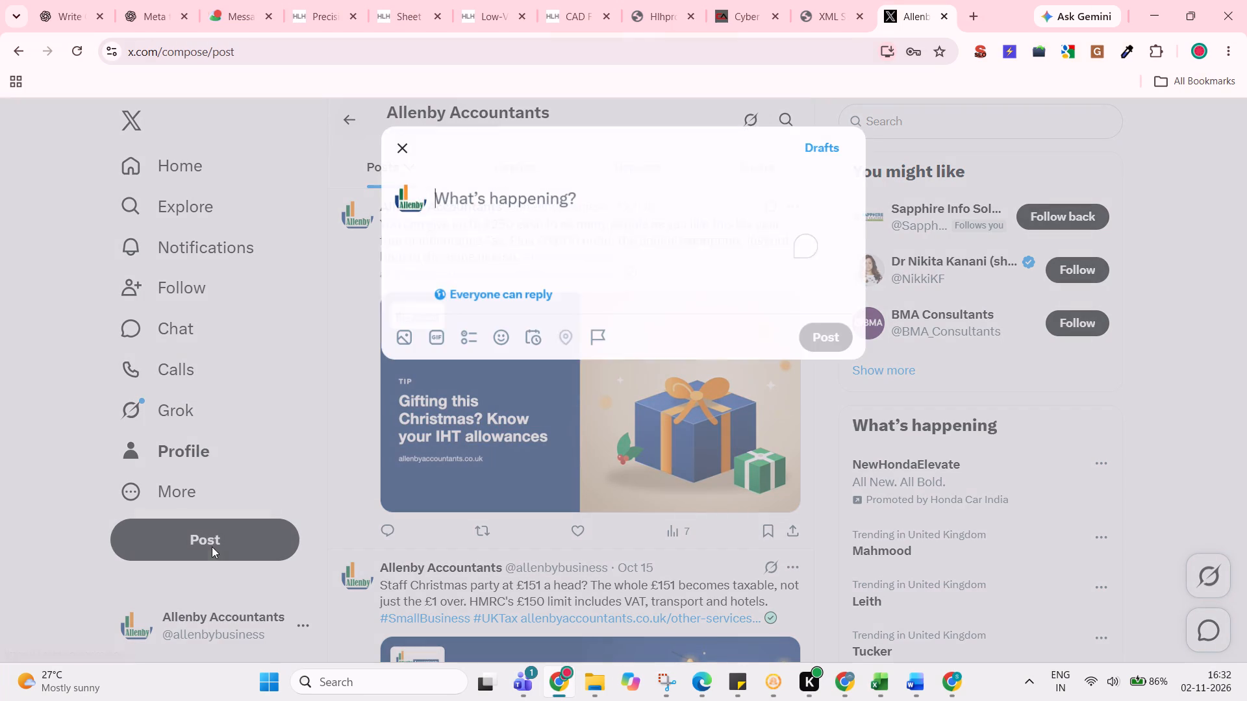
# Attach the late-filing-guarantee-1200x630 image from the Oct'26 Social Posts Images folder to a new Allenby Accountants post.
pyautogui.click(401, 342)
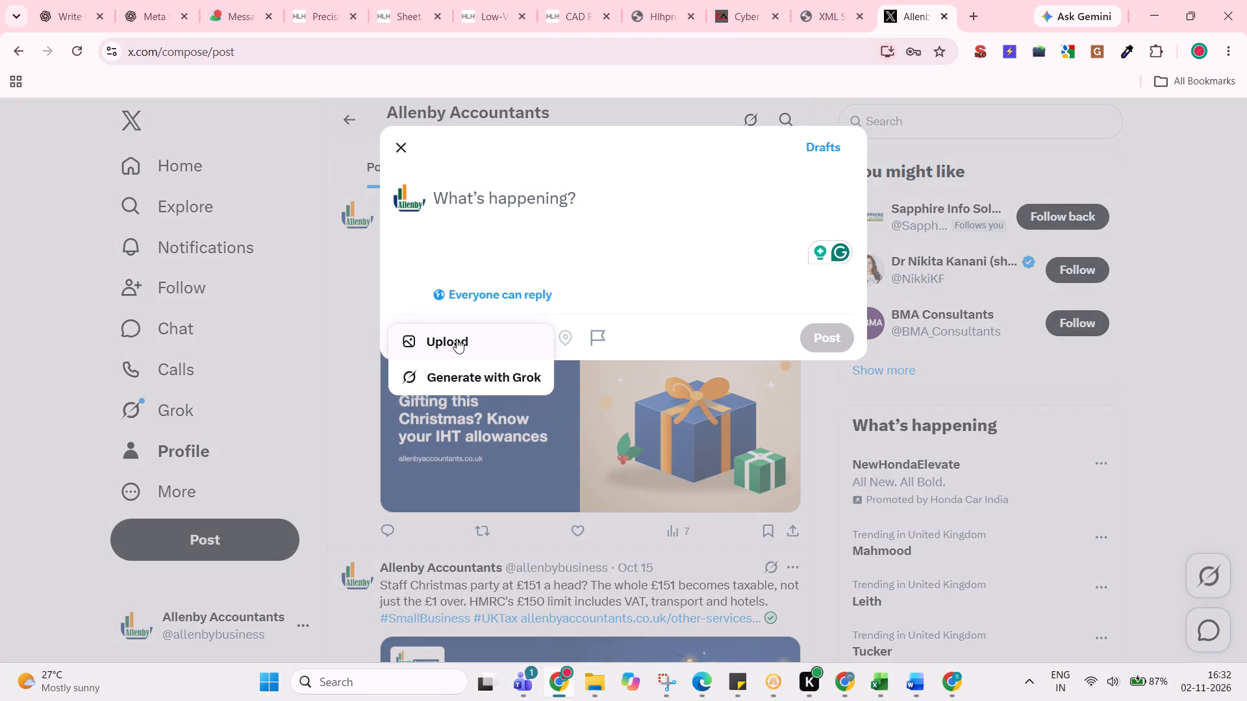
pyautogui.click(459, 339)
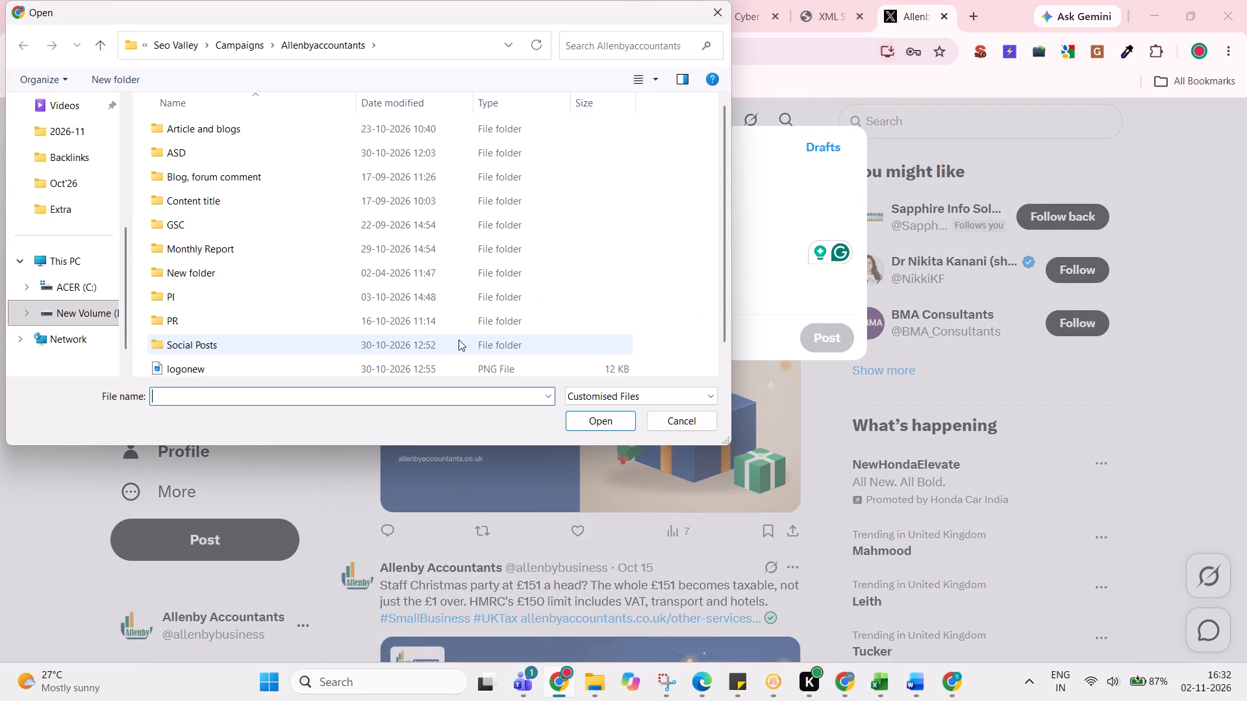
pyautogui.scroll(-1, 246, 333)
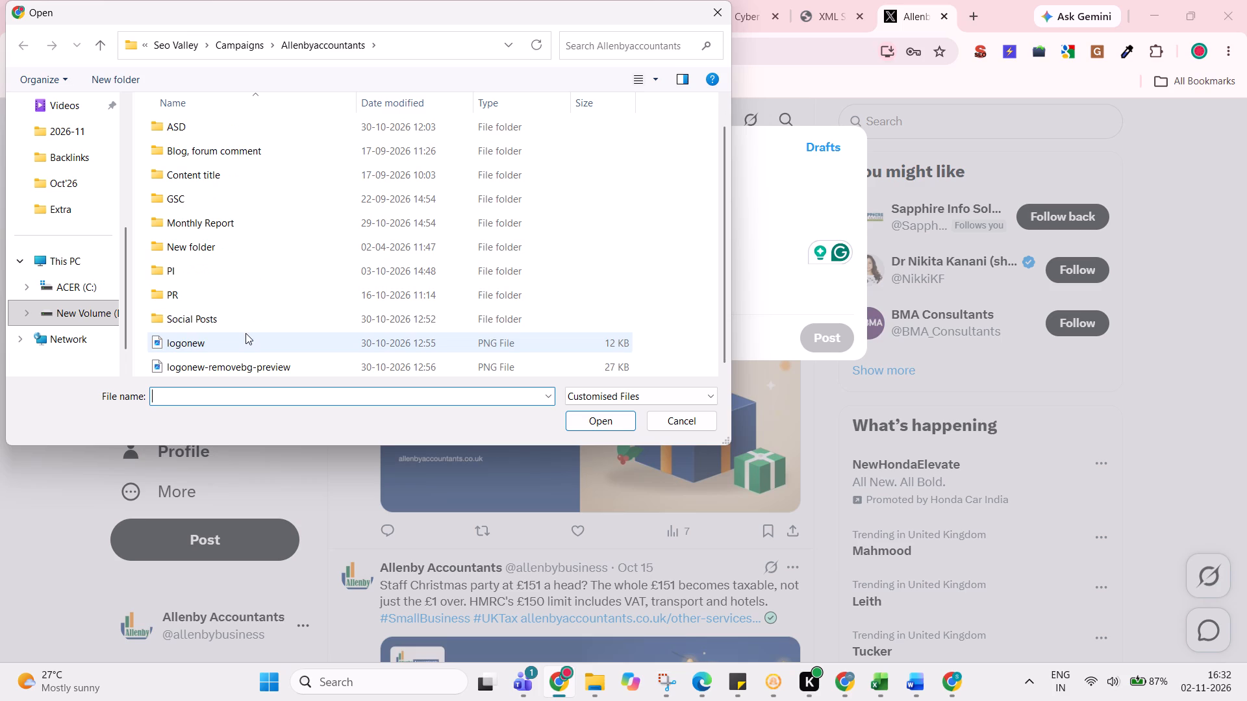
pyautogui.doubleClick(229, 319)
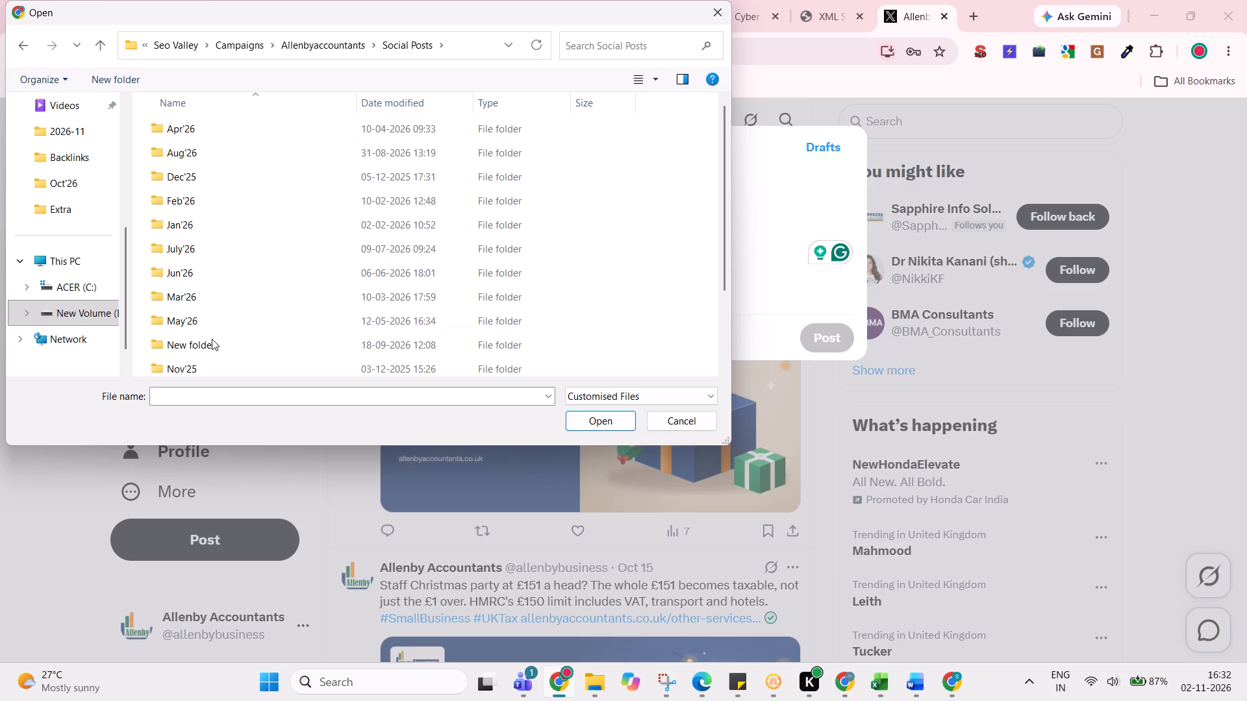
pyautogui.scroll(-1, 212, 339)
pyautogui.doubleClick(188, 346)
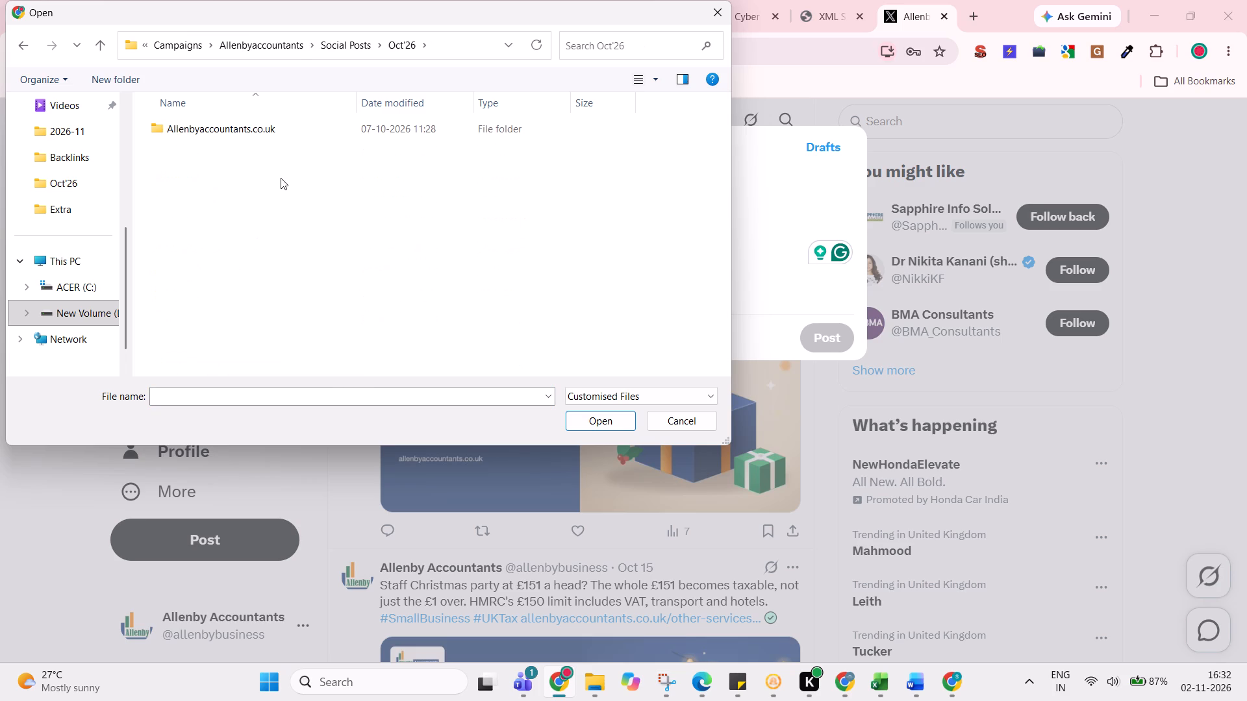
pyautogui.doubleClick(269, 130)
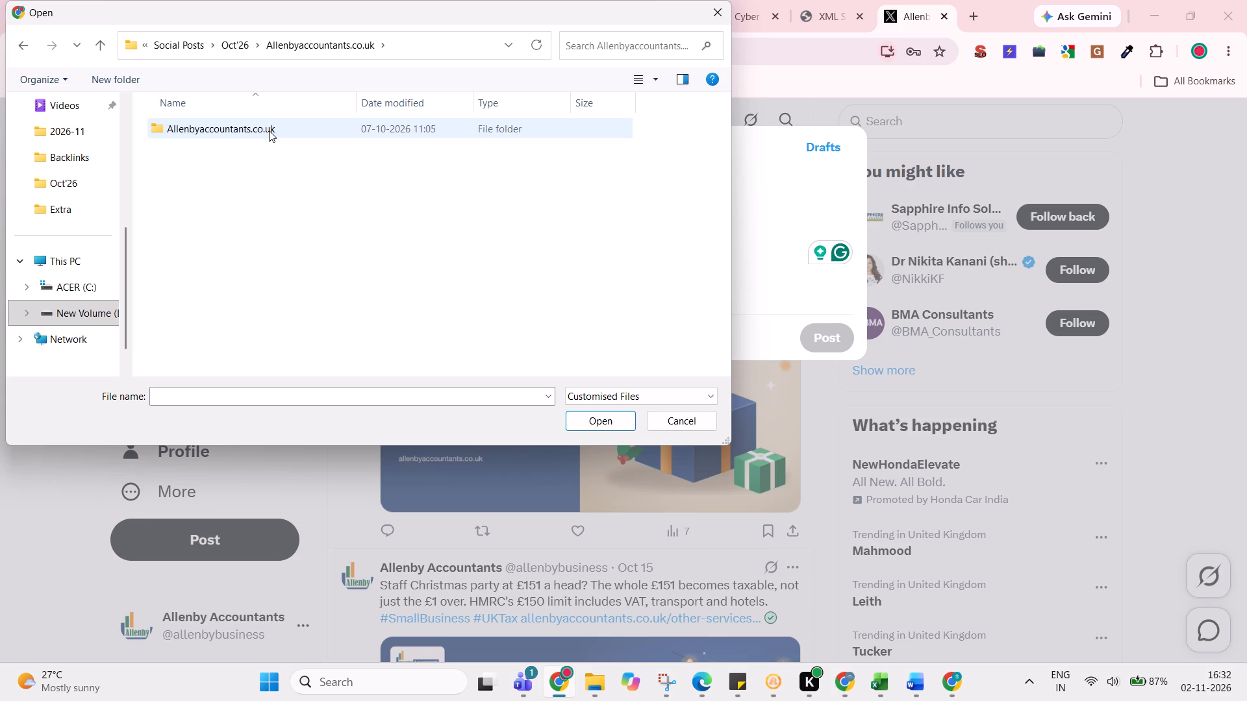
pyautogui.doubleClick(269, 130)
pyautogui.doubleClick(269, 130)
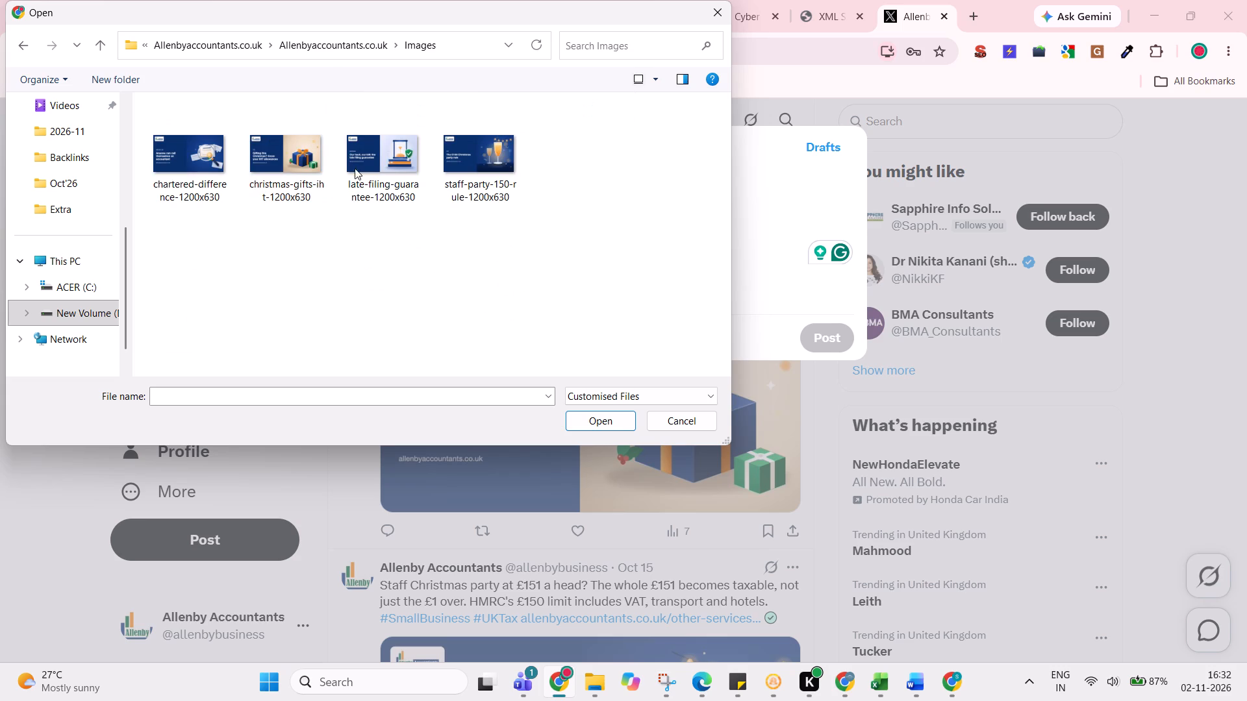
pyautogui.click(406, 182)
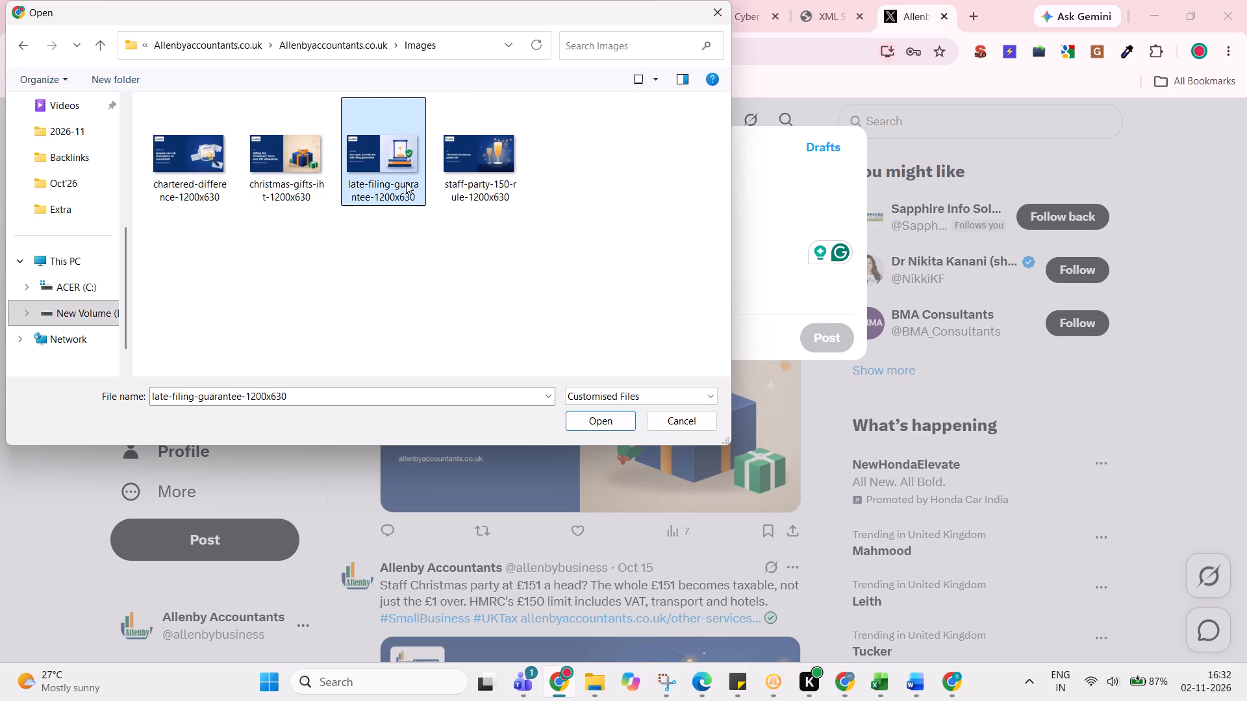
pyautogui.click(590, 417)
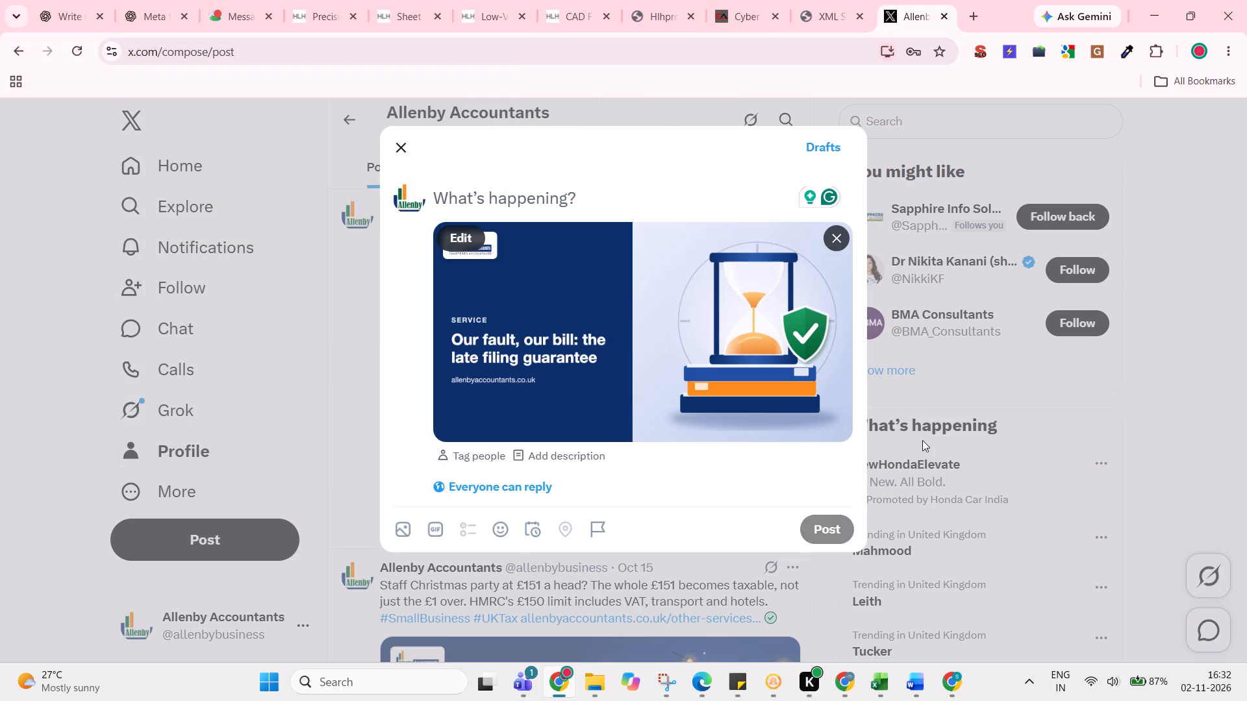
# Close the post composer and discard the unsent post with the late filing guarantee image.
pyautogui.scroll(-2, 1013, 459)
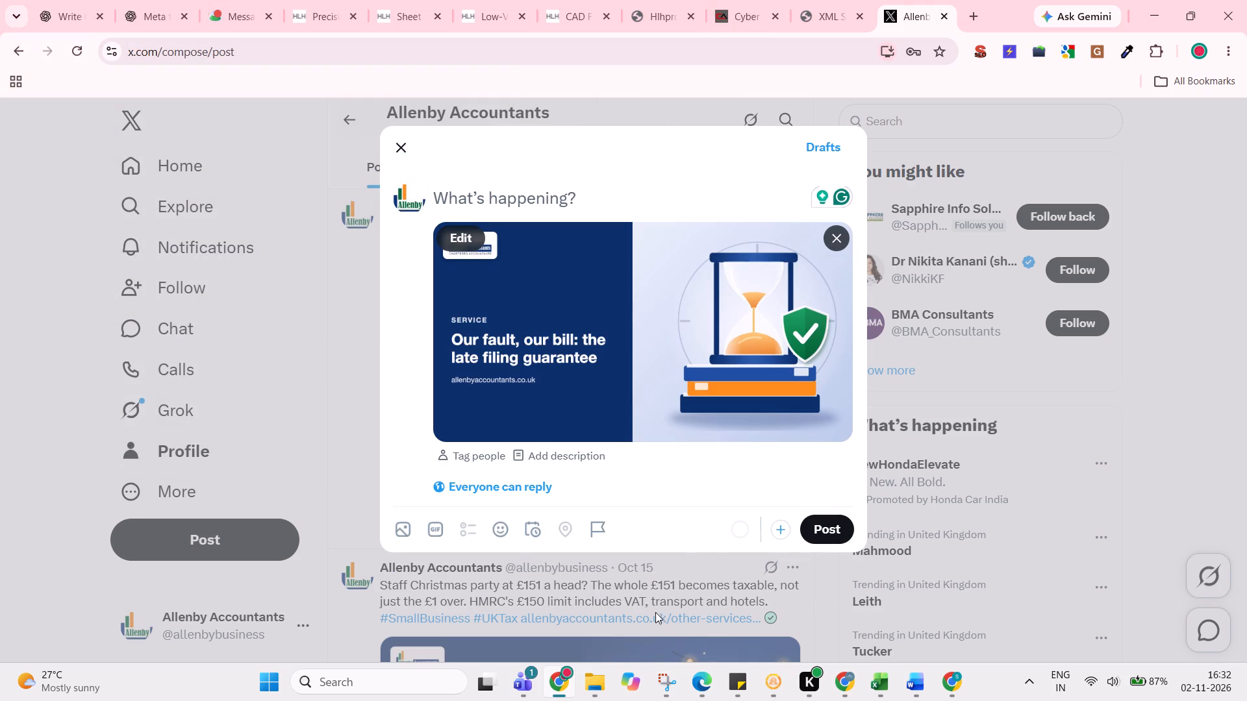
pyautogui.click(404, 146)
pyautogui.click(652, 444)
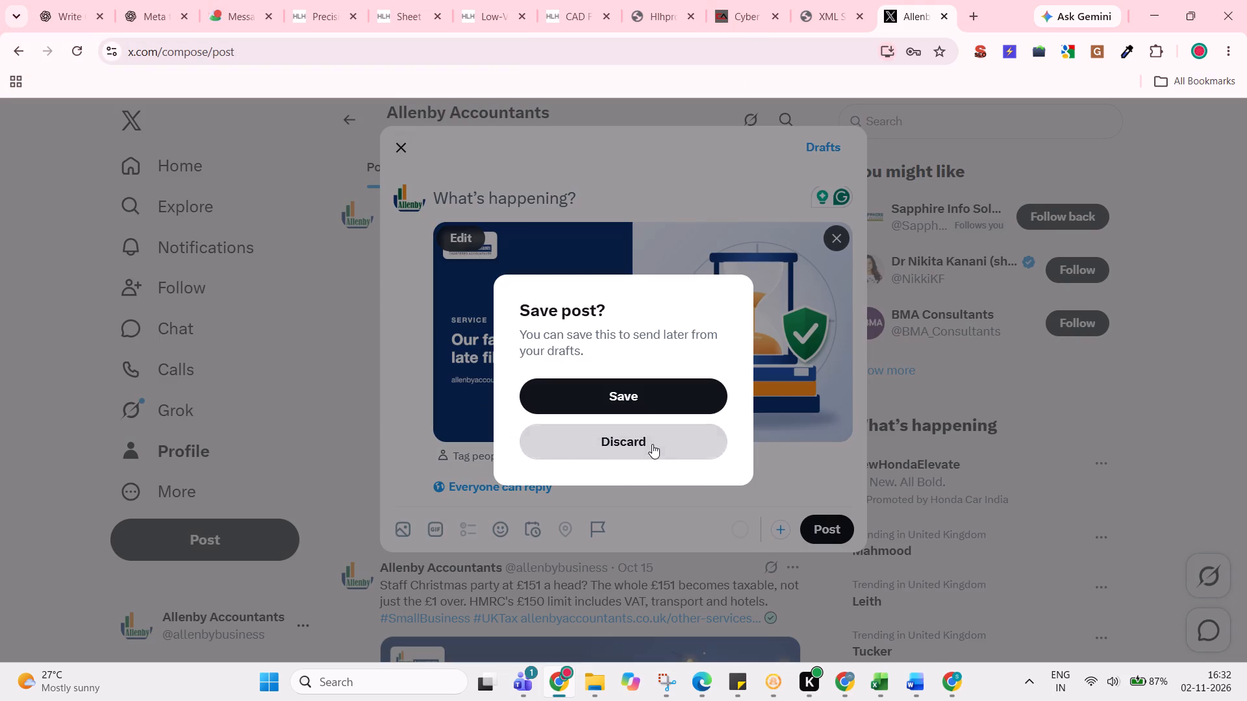
# Review the October posts further down the Allenby Accountants profile timeline.
pyautogui.scroll(-2, 508, 570)
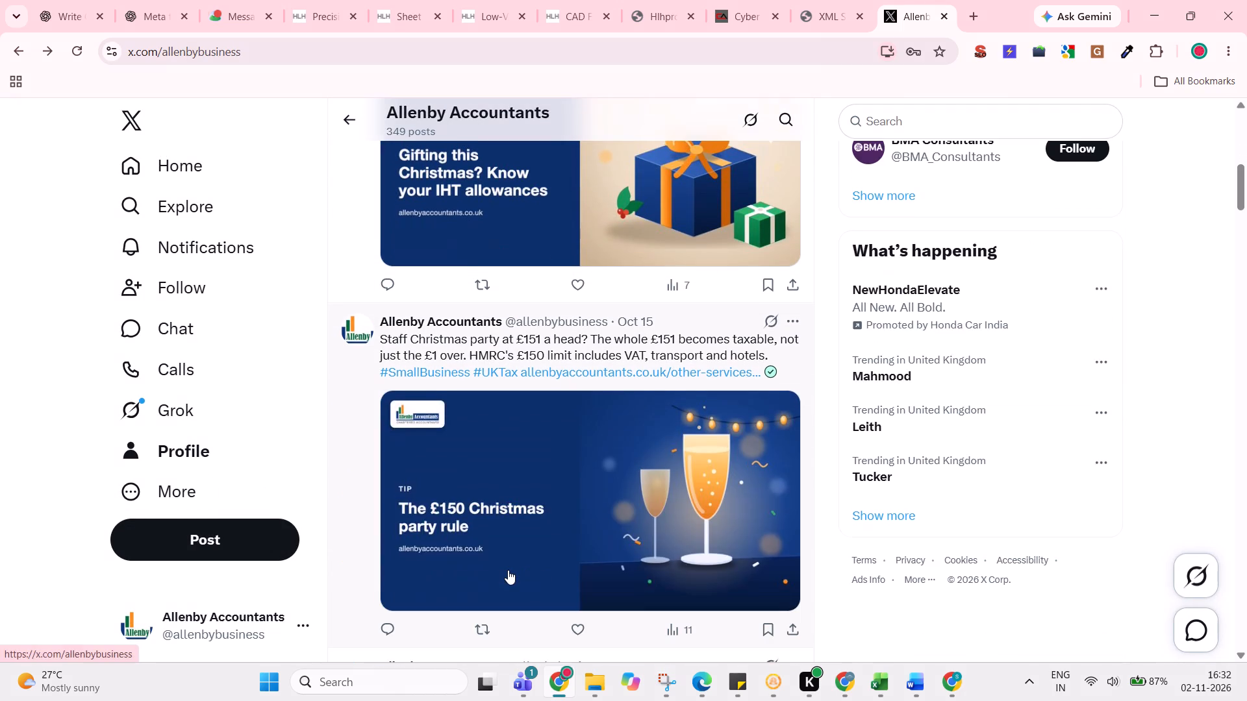
pyautogui.scroll(-1, 508, 570)
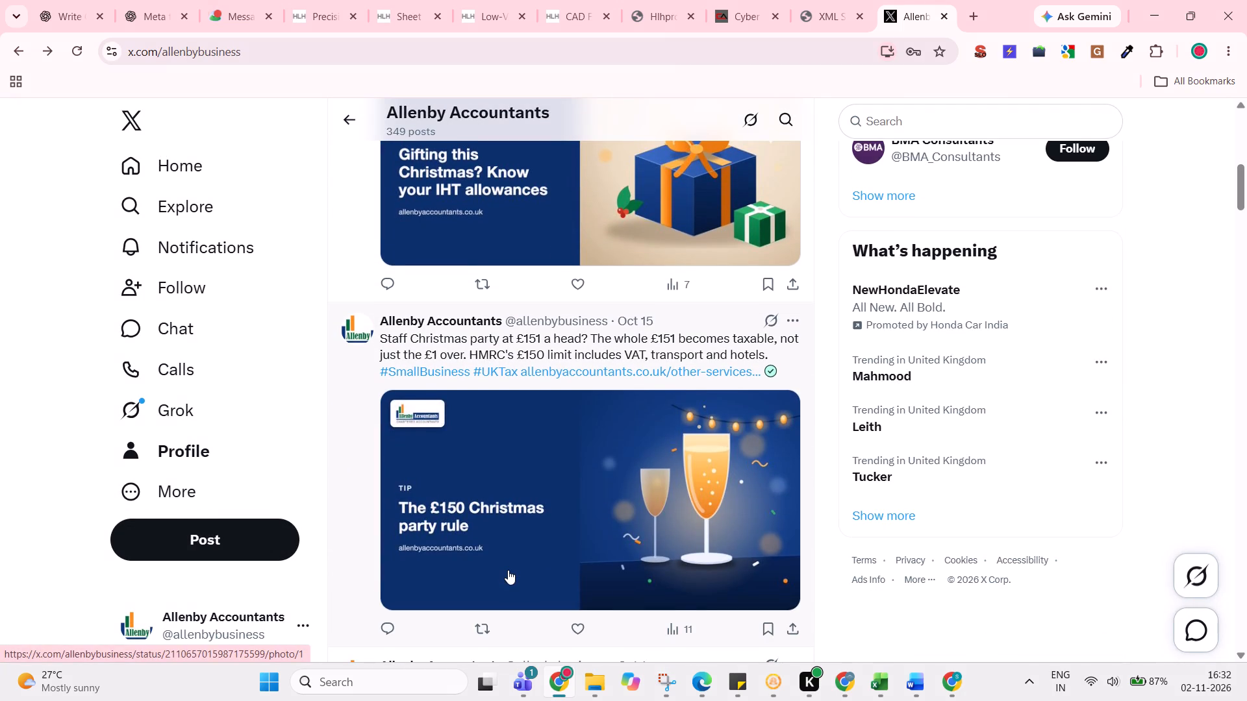
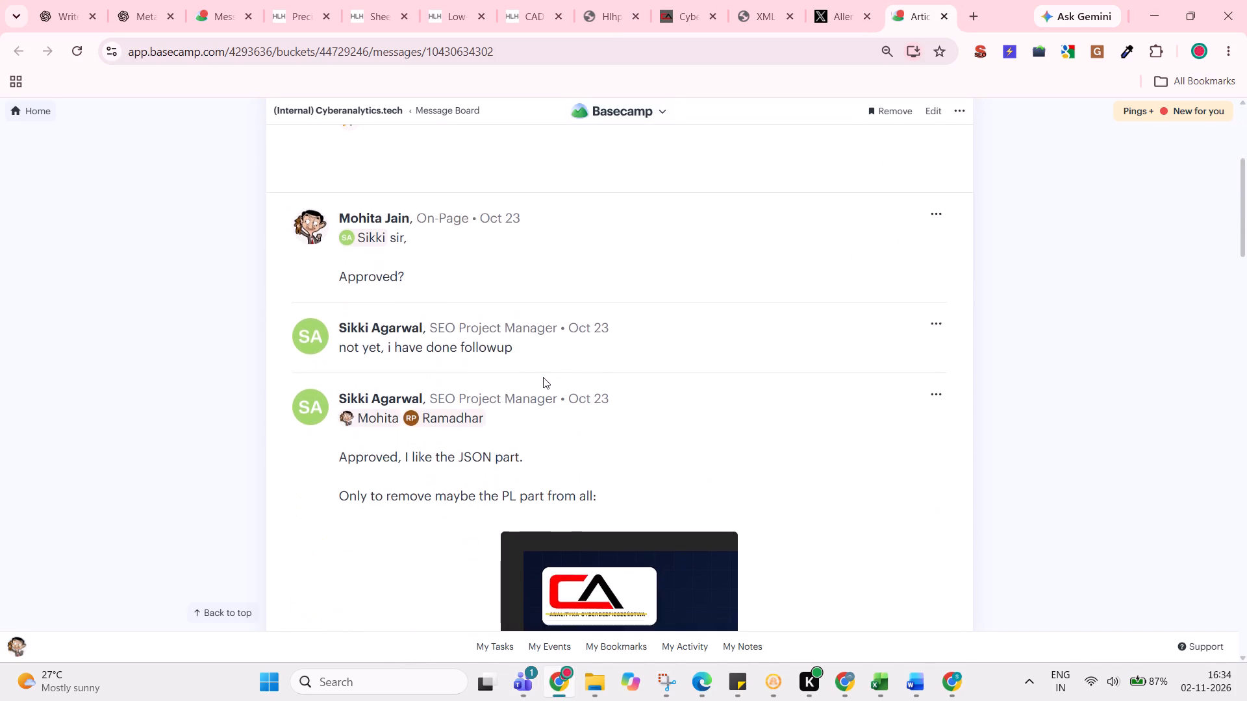
# Review the comments in the Cyberanalytics.tech Basecamp message thread, from the Oct 23 approval discussion through the latest comment.
pyautogui.scroll(-11, 543, 377)
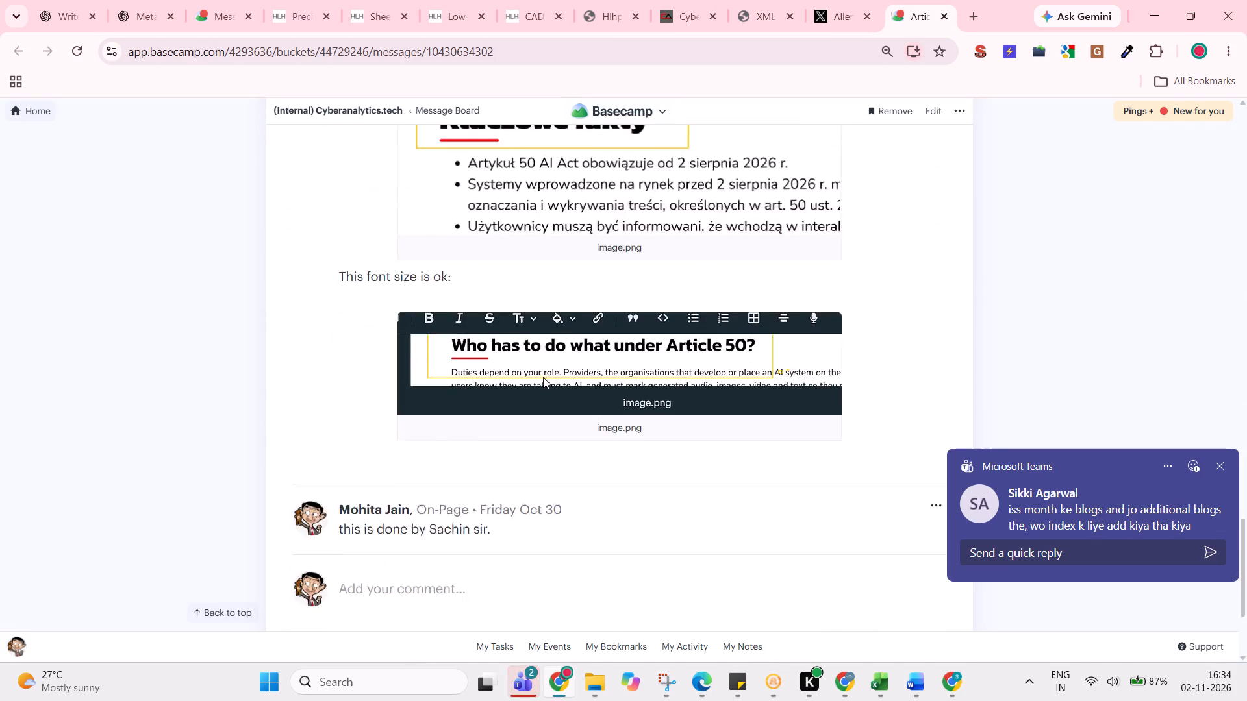
pyautogui.scroll(-3, 543, 377)
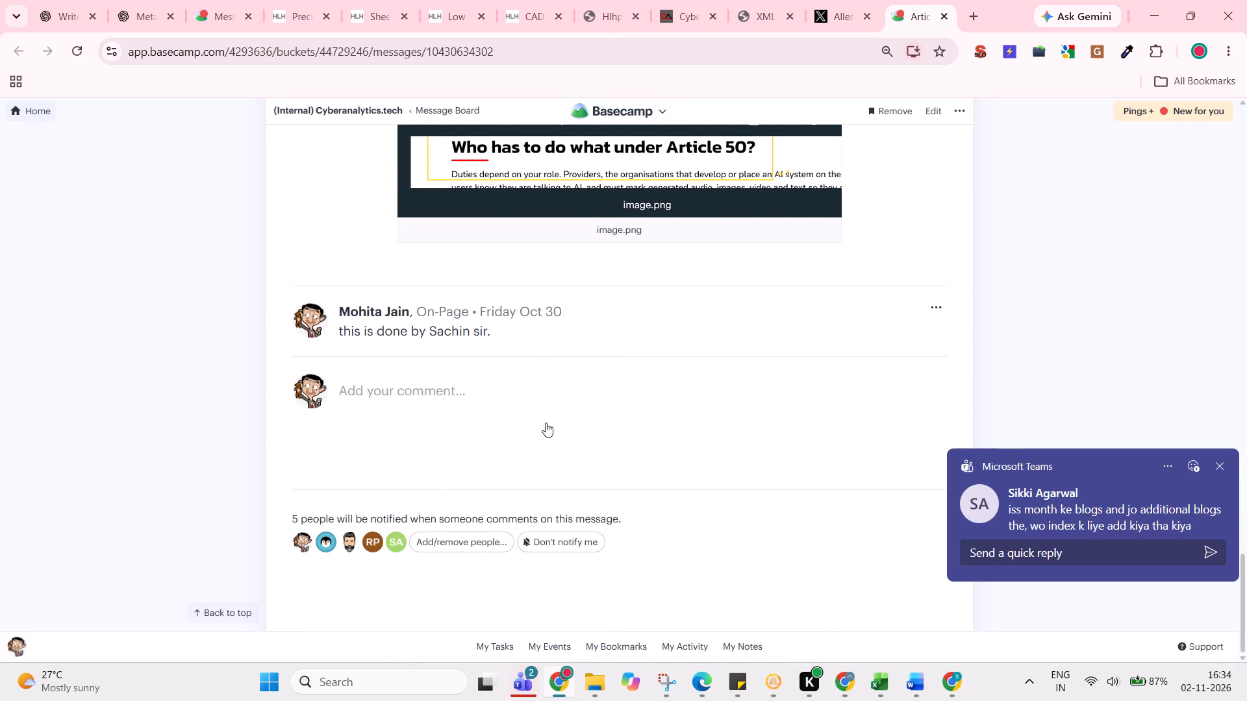
pyautogui.scroll(1, 546, 423)
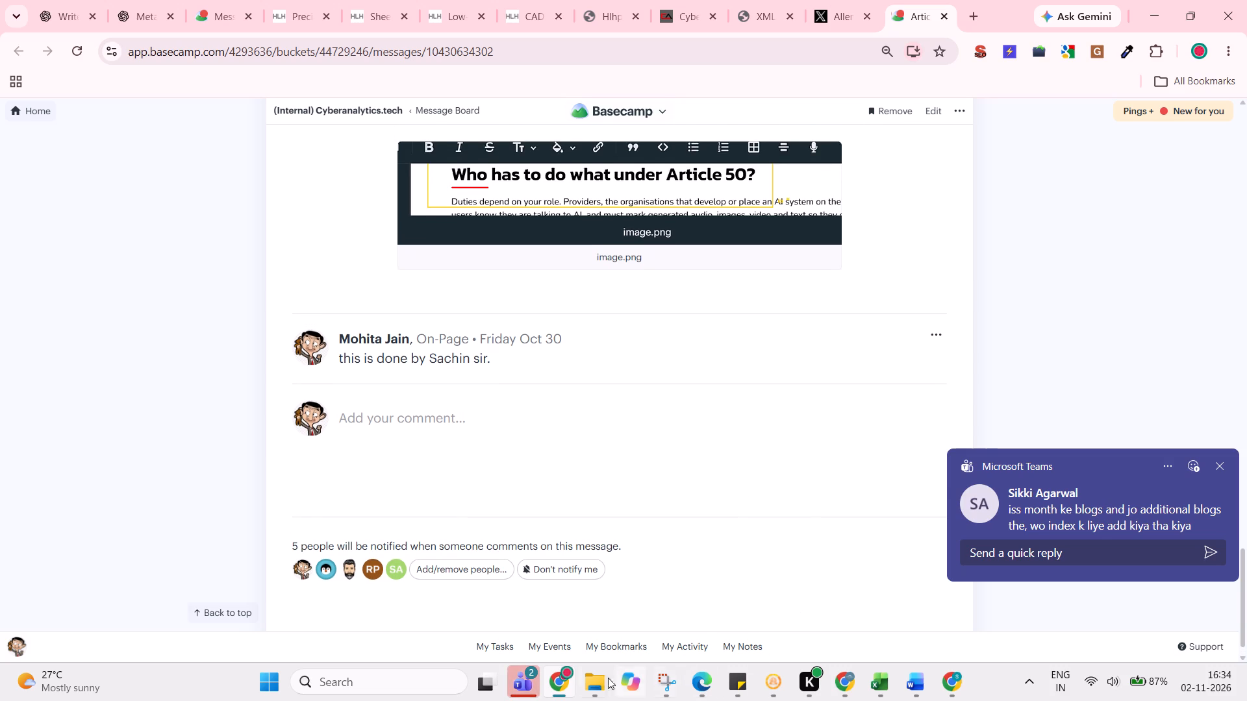
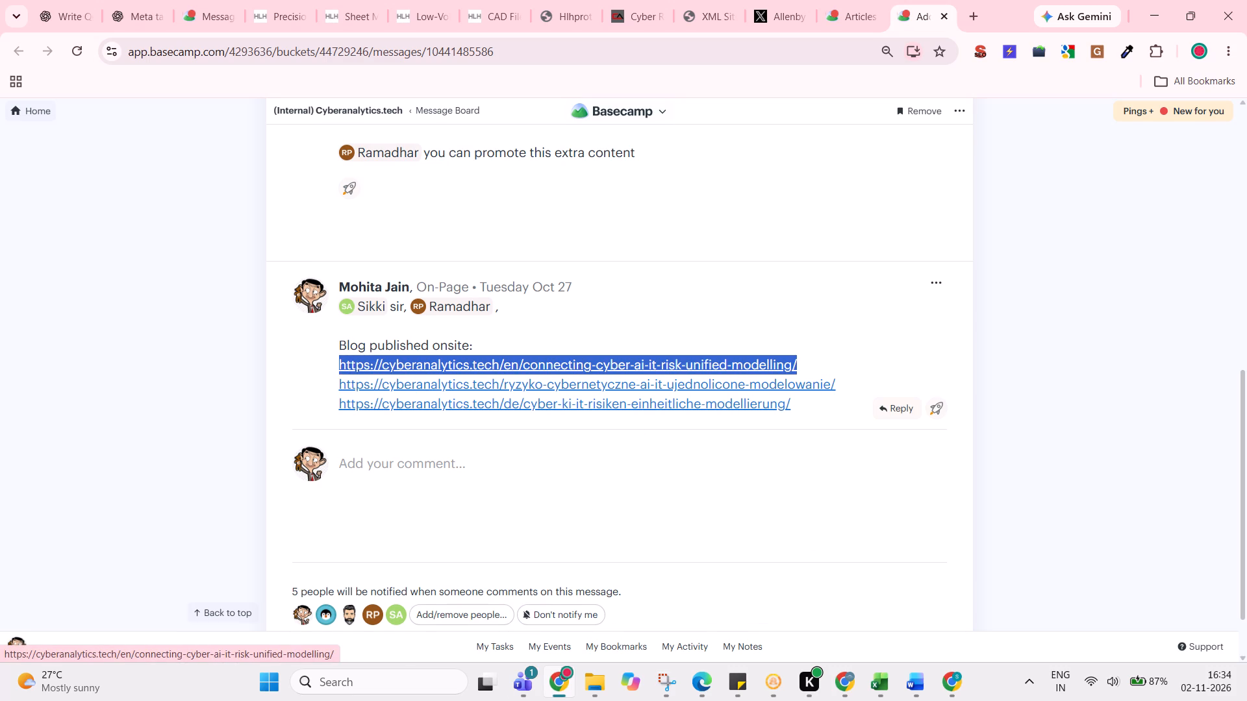
pyautogui.moveTo(342, 369); pyautogui.dragTo(341, 369)
pyautogui.hotkey('ctrl', 'c')
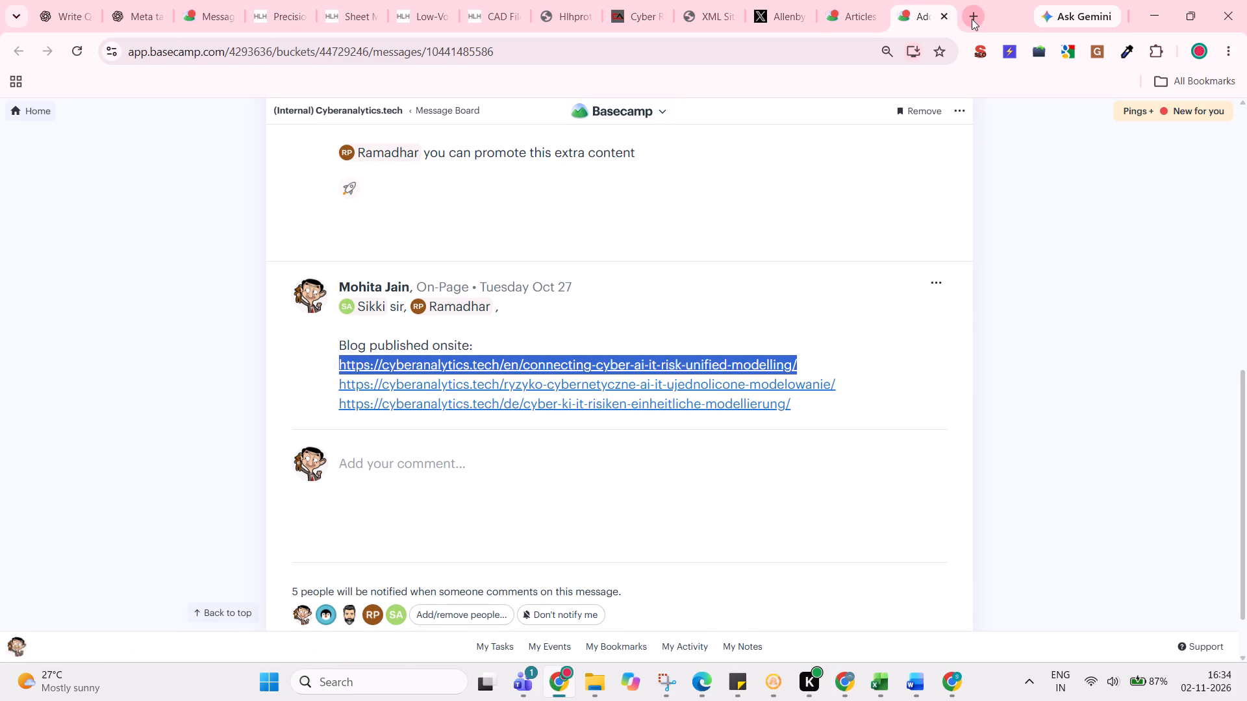
pyautogui.click(972, 19)
pyautogui.click(483, 338)
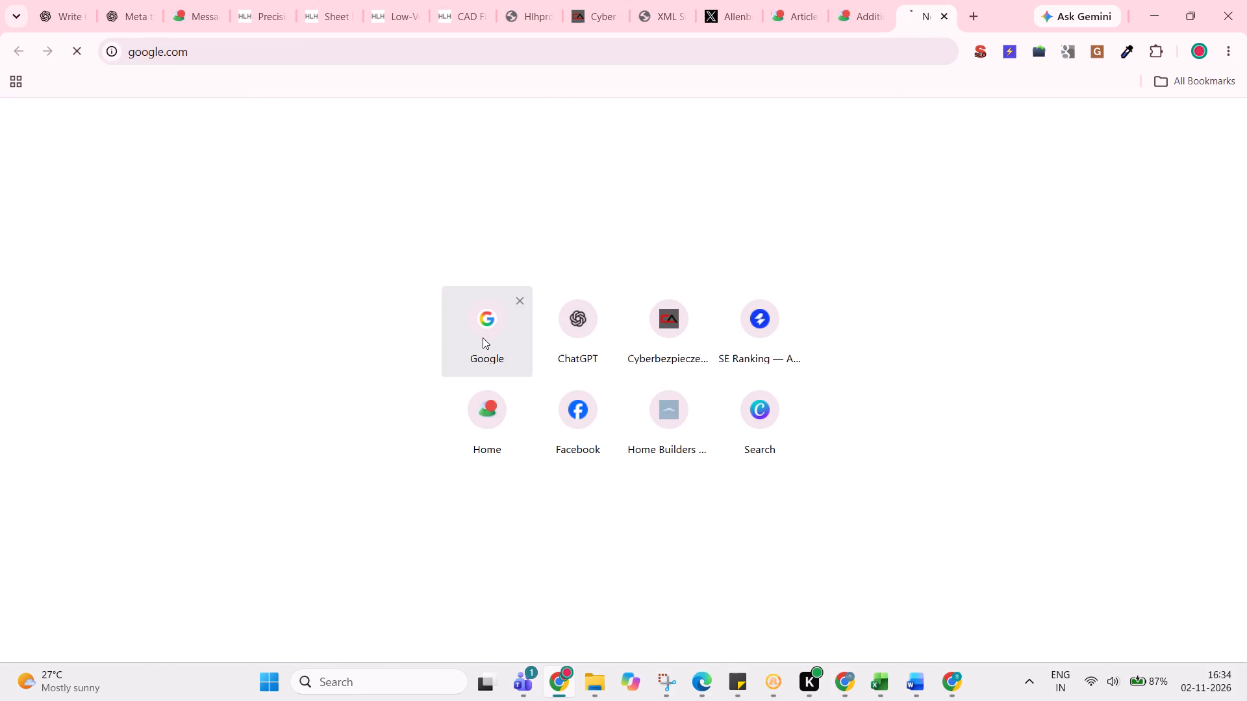
pyautogui.write('site:')
pyautogui.hotkey('ctrl', 'v')
pyautogui.press('Return')
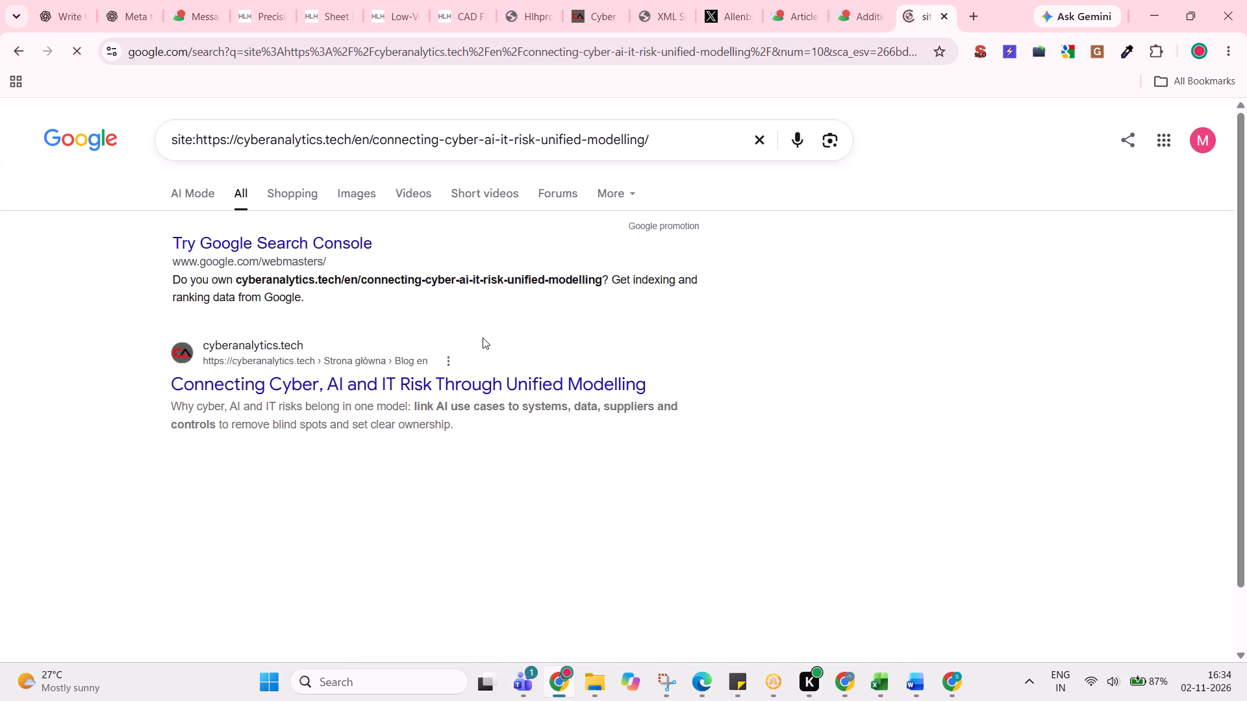
pyautogui.click(852, 3)
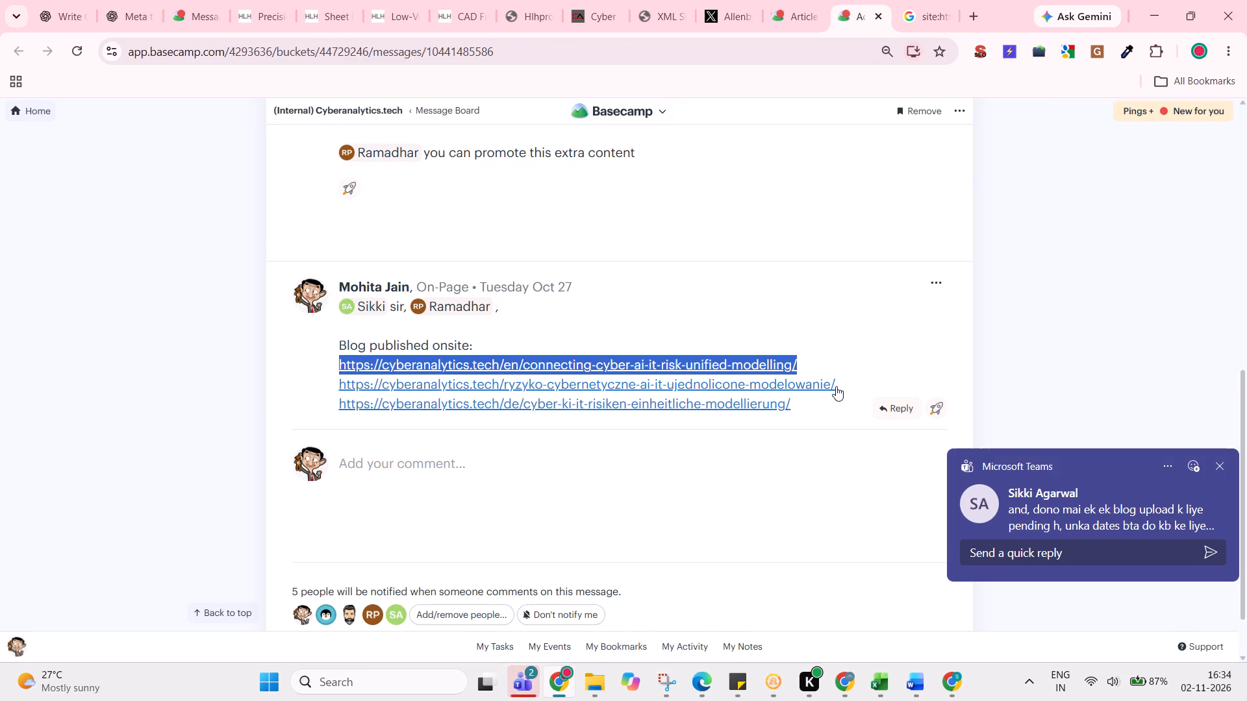
pyautogui.moveTo(854, 382); pyautogui.dragTo(354, 403)
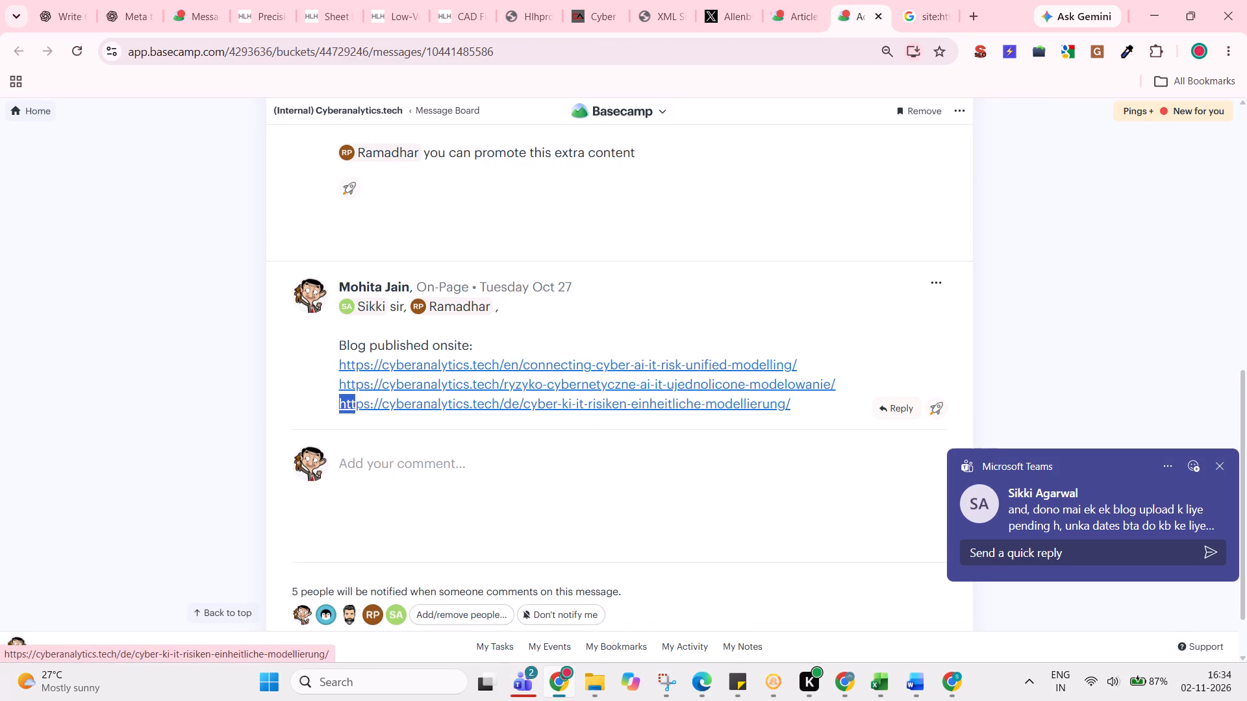
pyautogui.moveTo(354, 403); pyautogui.dragTo(341, 391)
pyautogui.hotkey('ctrl', 'c')
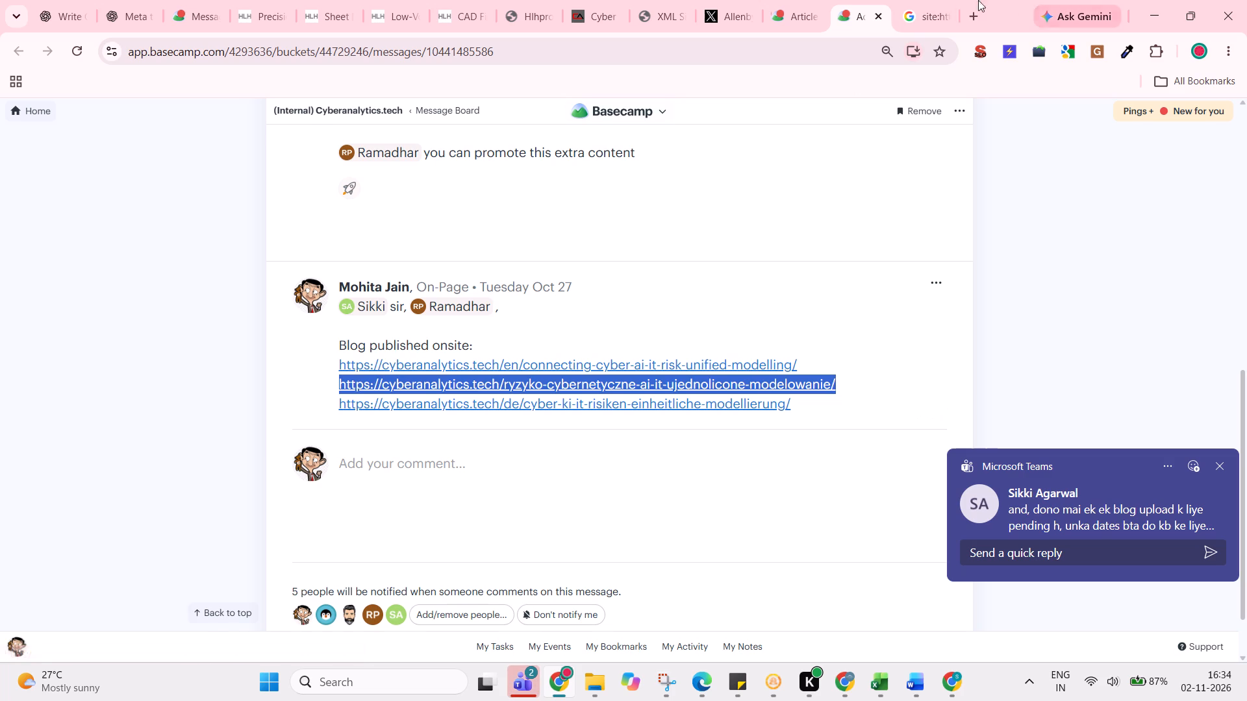
pyautogui.click(959, 1)
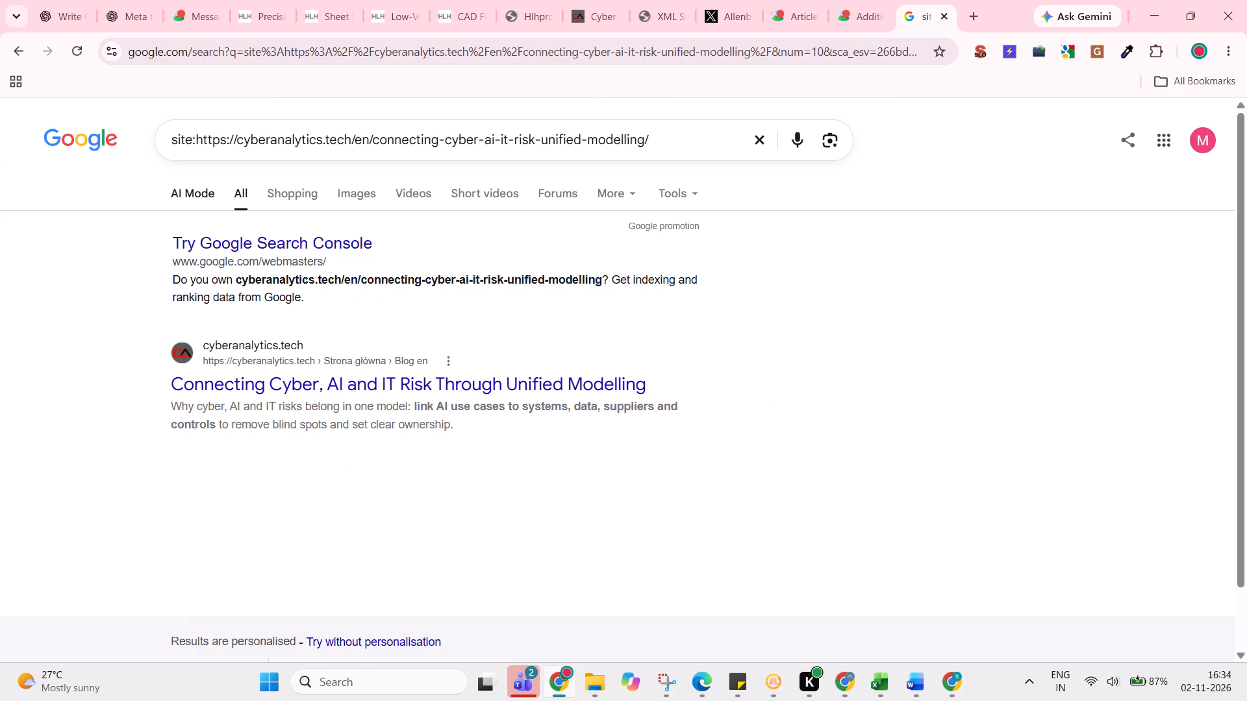
pyautogui.moveTo(197, 143); pyautogui.dragTo(751, 108)
pyautogui.hotkey('ctrl', 'v')
pyautogui.press('Return')
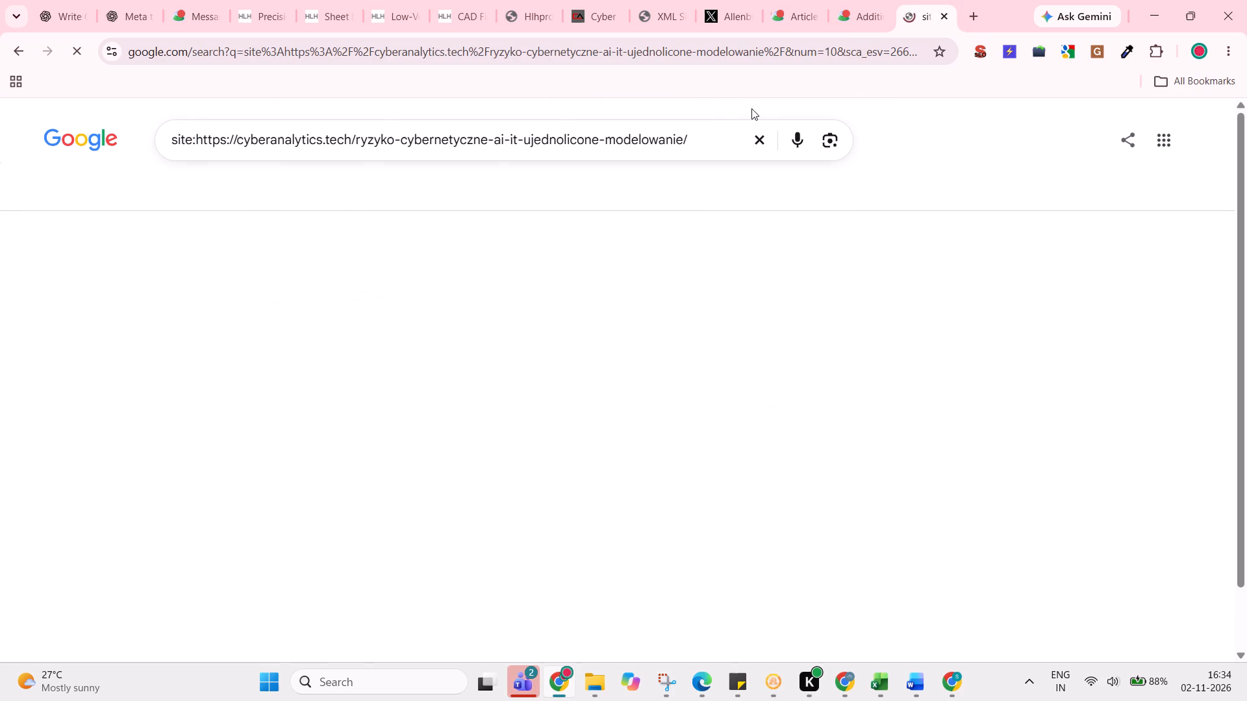
pyautogui.click(883, 7)
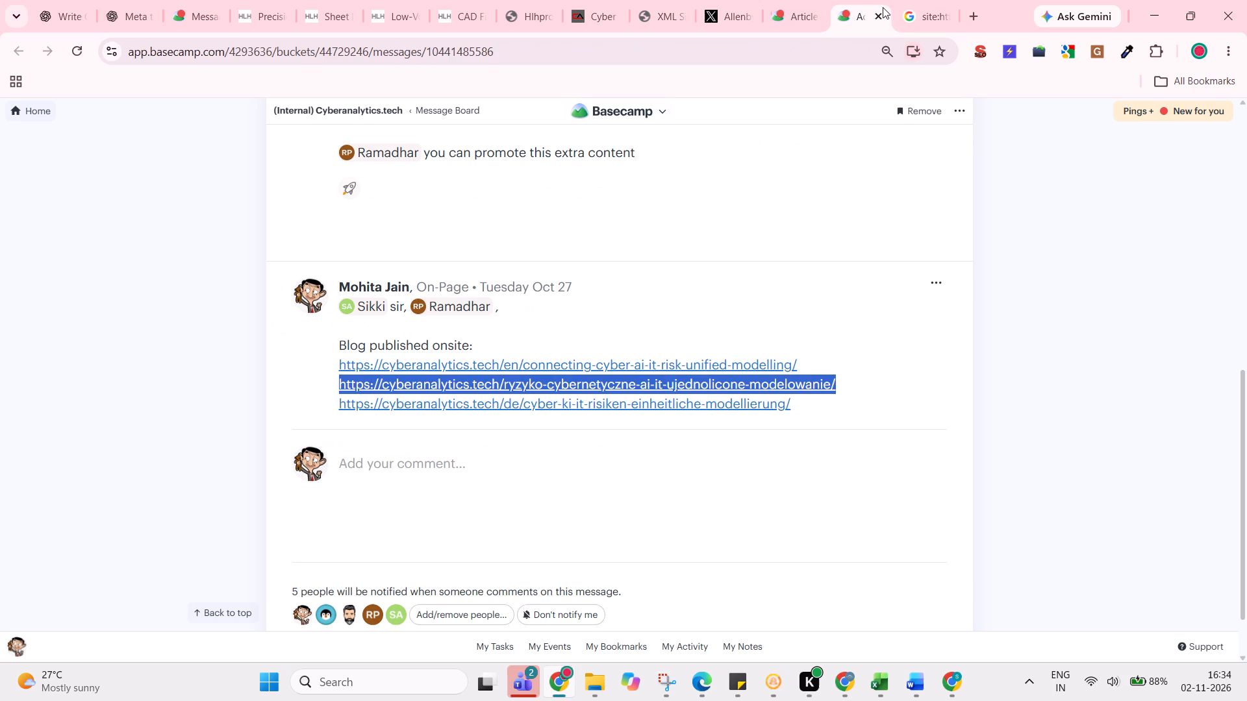
pyautogui.moveTo(810, 406); pyautogui.dragTo(370, 402)
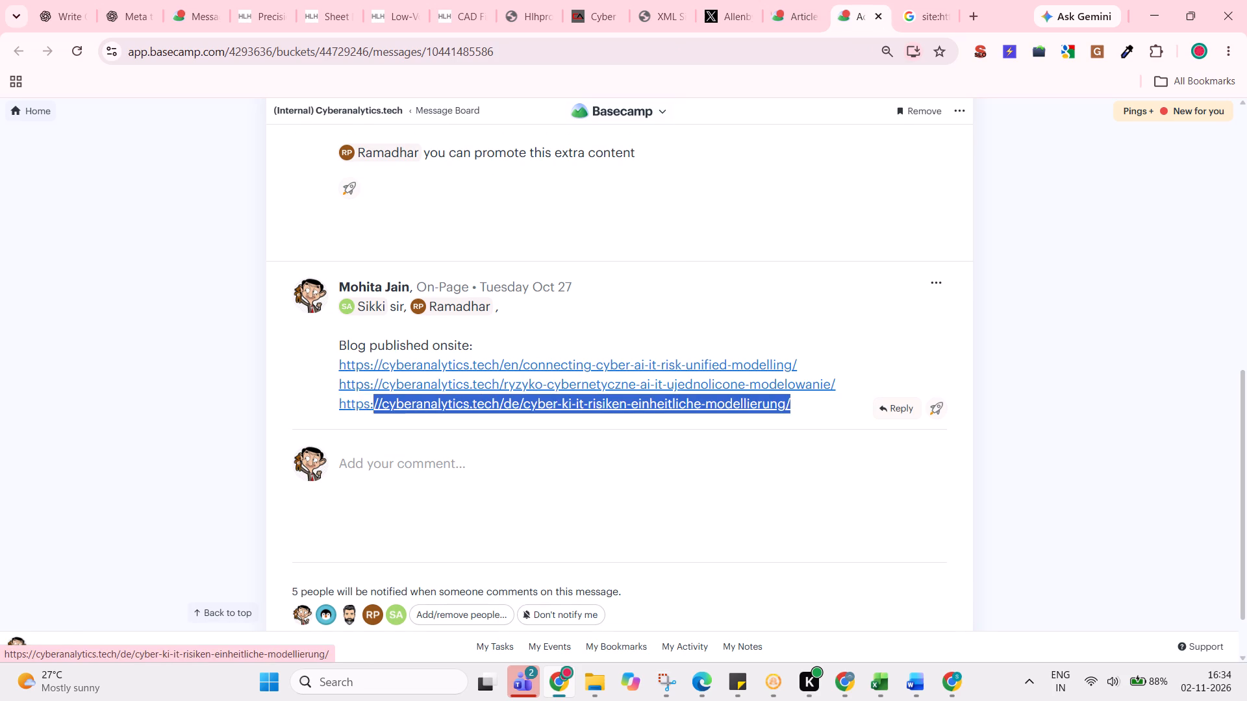
pyautogui.moveTo(370, 402); pyautogui.dragTo(334, 411)
pyautogui.hotkey('ctrl', 'c')
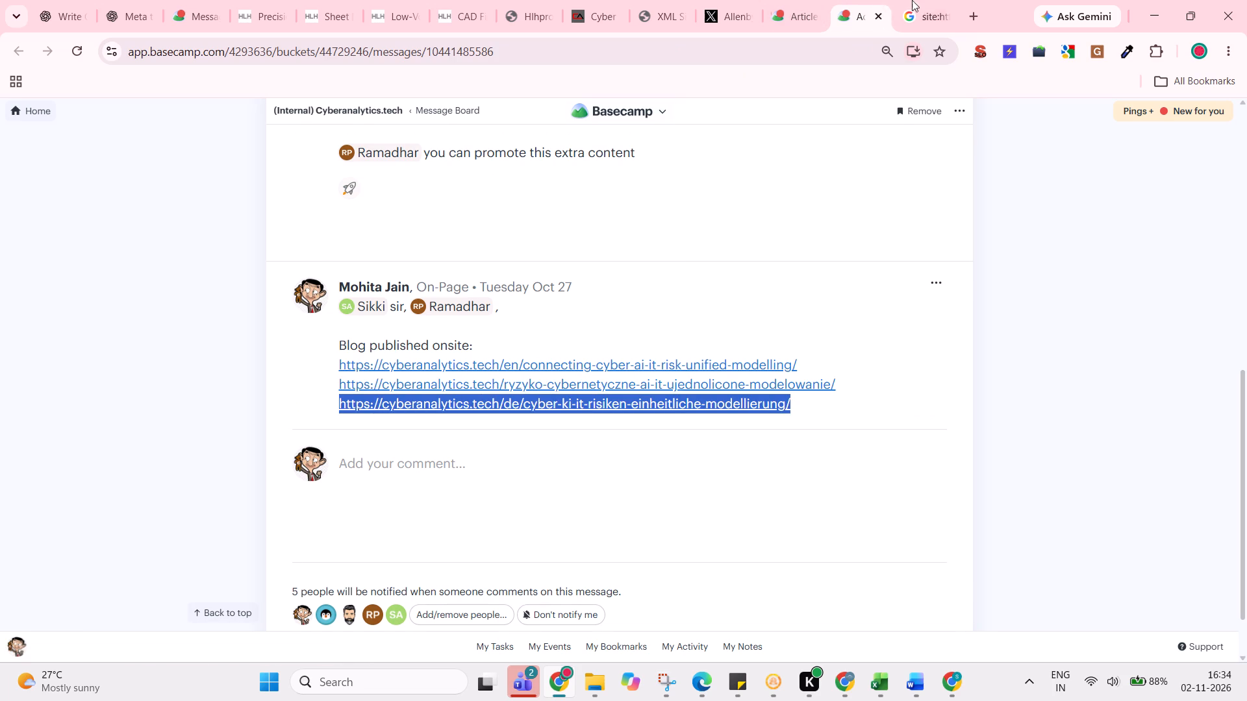
pyautogui.click(914, 1)
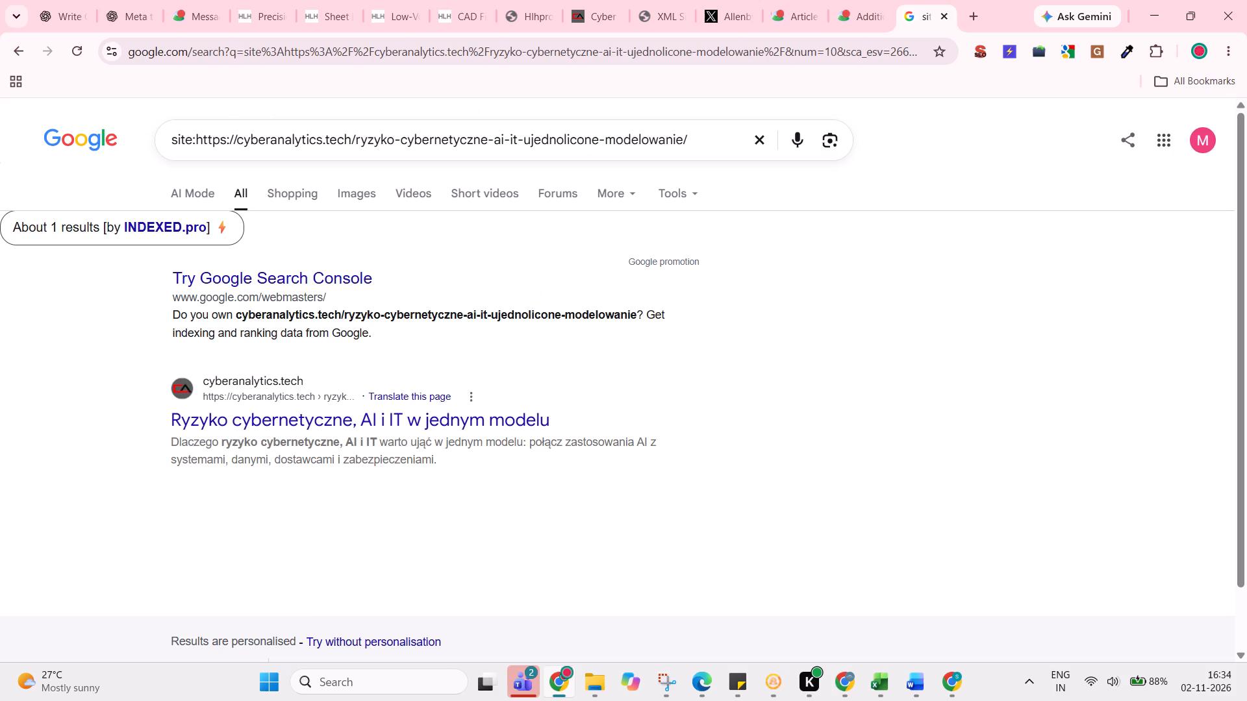
pyautogui.moveTo(195, 142); pyautogui.dragTo(739, 162)
pyautogui.press('BackSpace')
pyautogui.hotkey('ctrl', 'v')
pyautogui.press('Return')
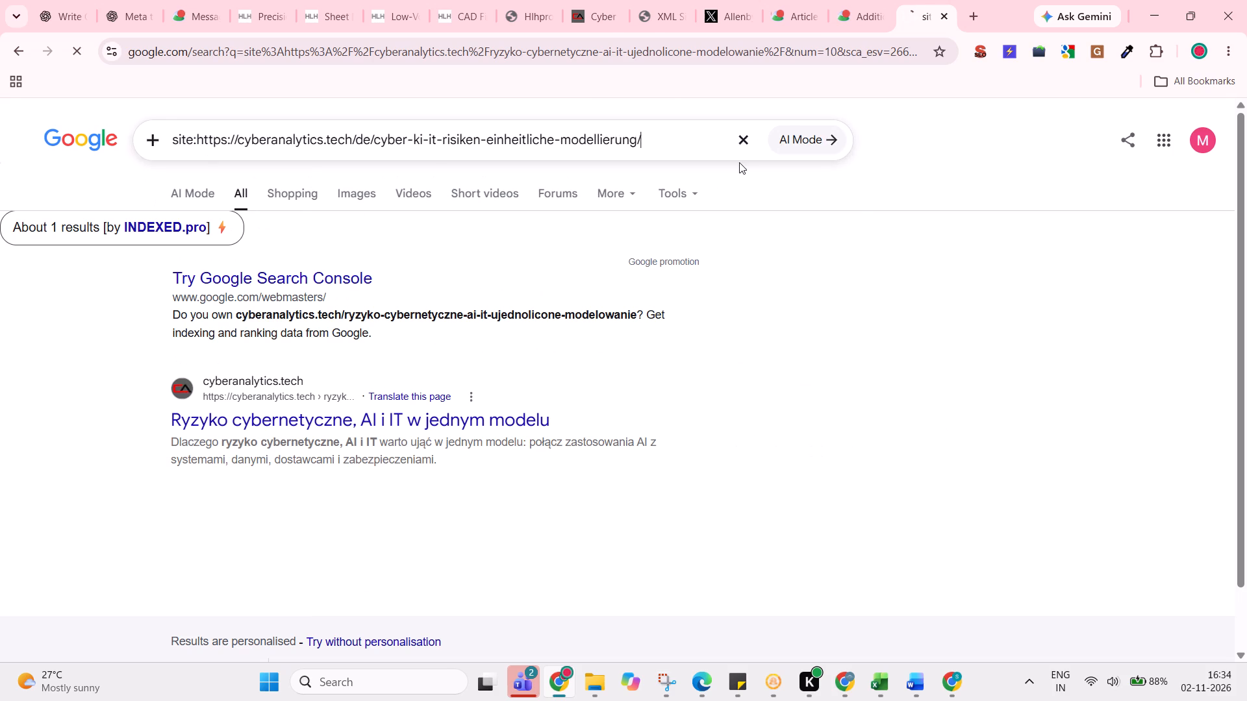
# Copy the German blog post's URL from the Basecamp comment again and repeat its site: search on Google.
pyautogui.click(849, 0)
pyautogui.hotkey('ctrl', 'c')
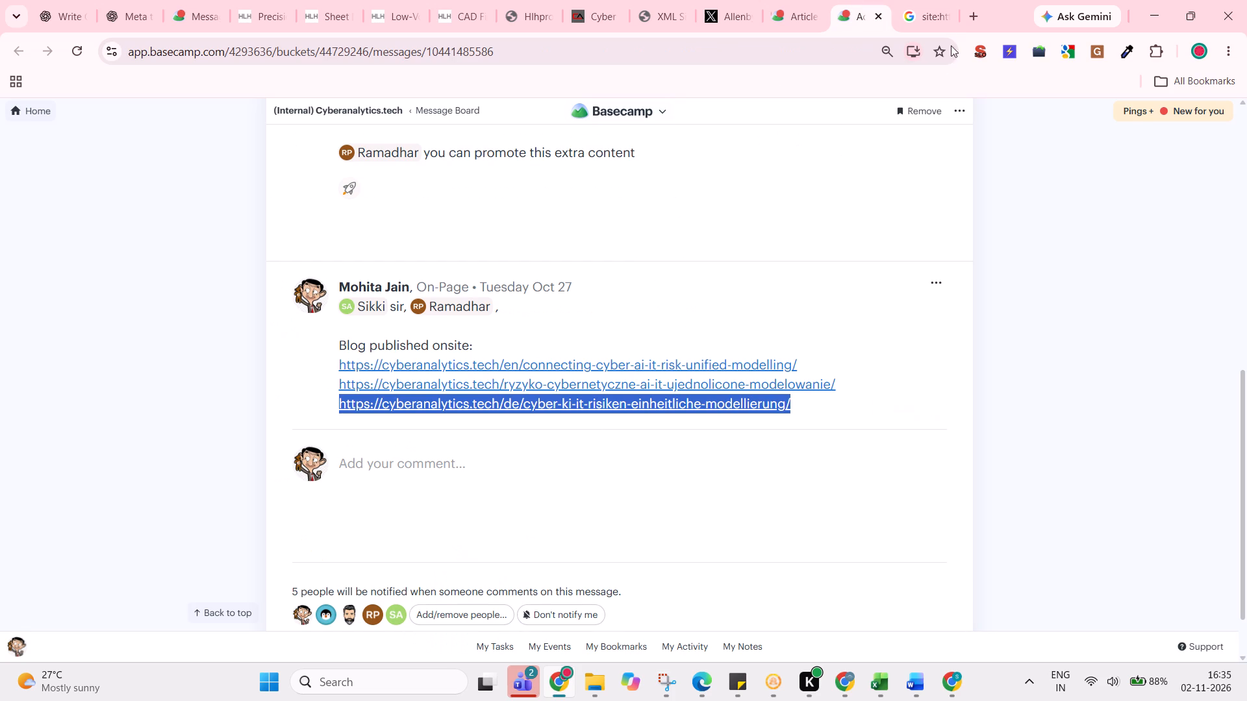
pyautogui.click(927, 1)
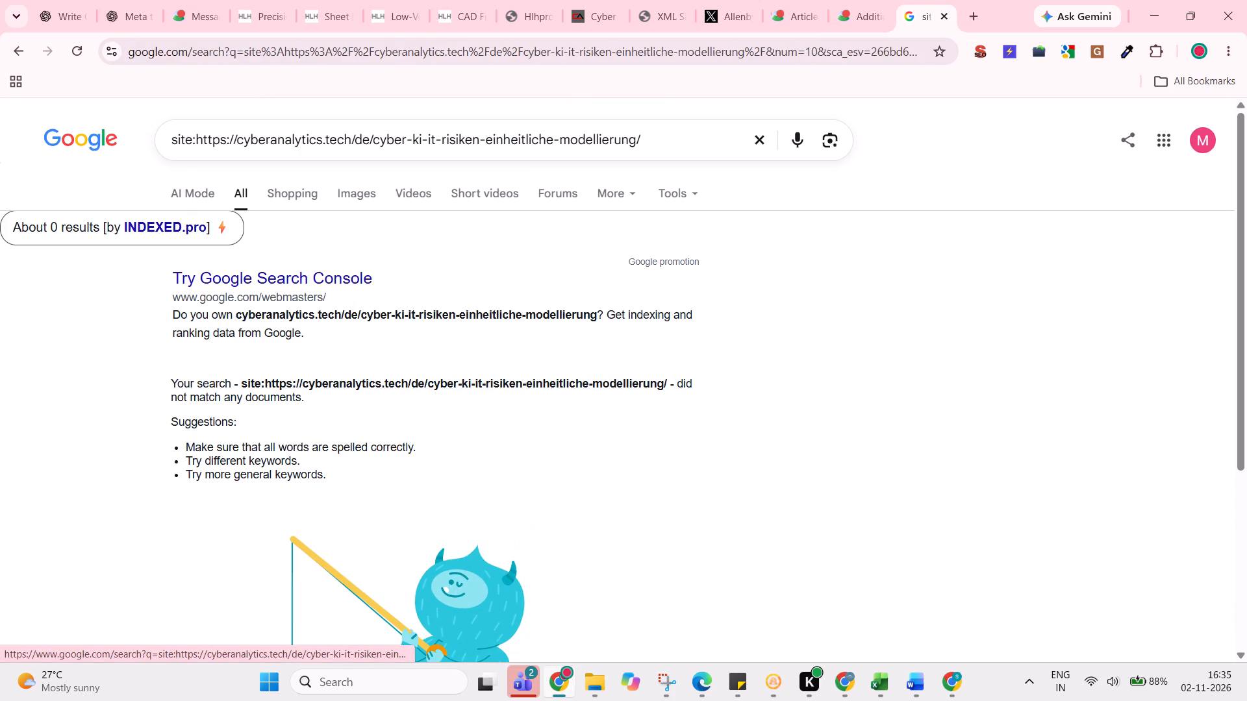
pyautogui.moveTo(197, 137); pyautogui.dragTo(724, 138)
pyautogui.hotkey('ctrl', 'v')
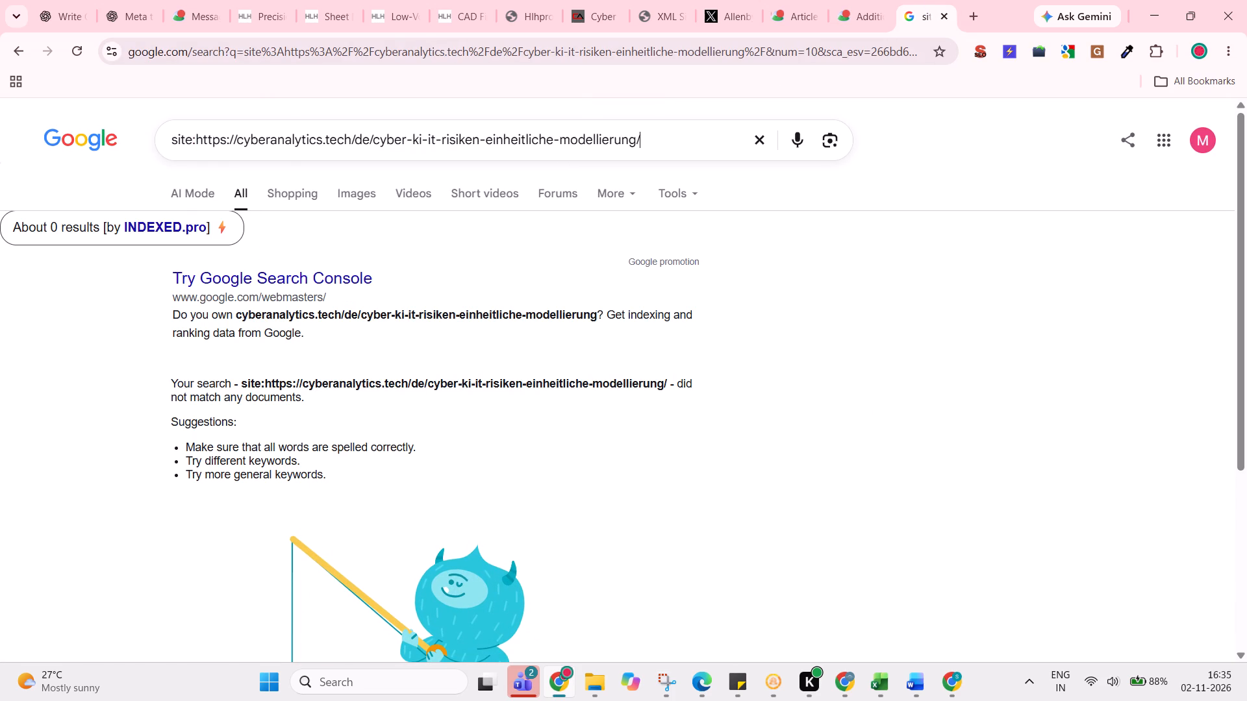
pyautogui.press('Return')
# Copy the German blog post's URL from Basecamp and inspect it in Google Search Console's cyberanalytics.tech property.
pyautogui.click(869, 1)
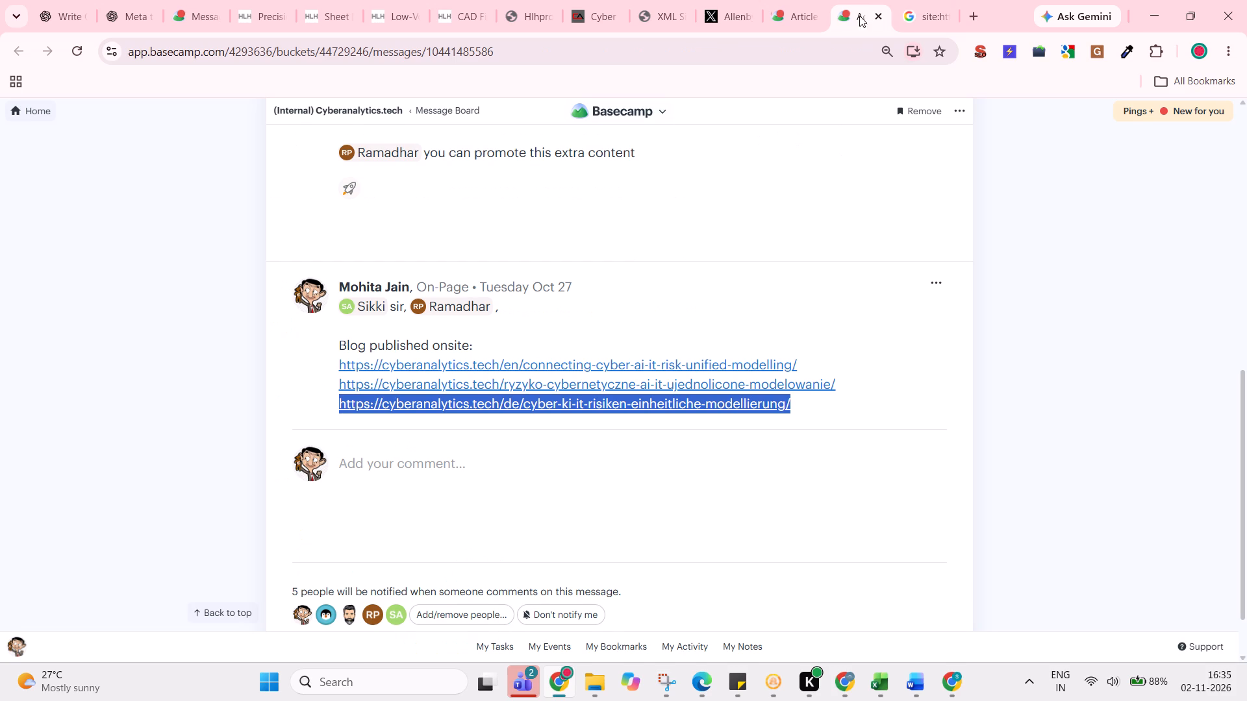
pyautogui.hotkey('ctrl', 'c')
pyautogui.click(948, 688)
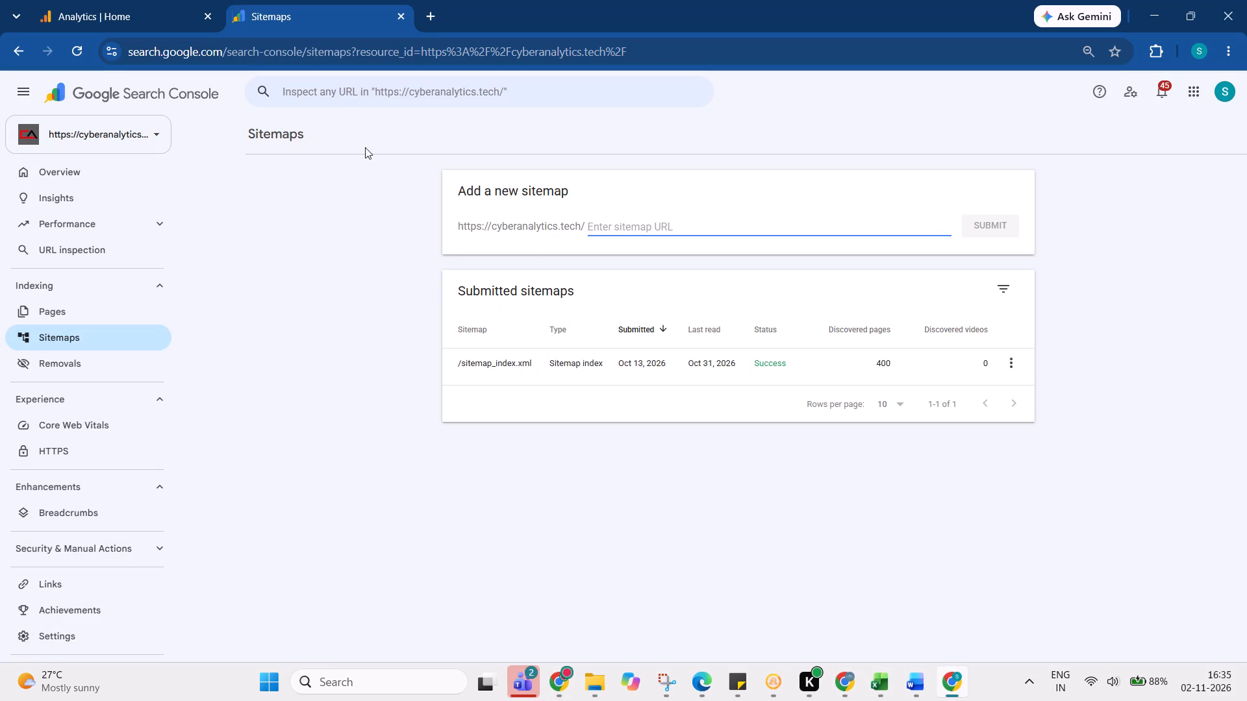
pyautogui.click(330, 91)
pyautogui.hotkey('ctrl', 'v')
pyautogui.press('Return')
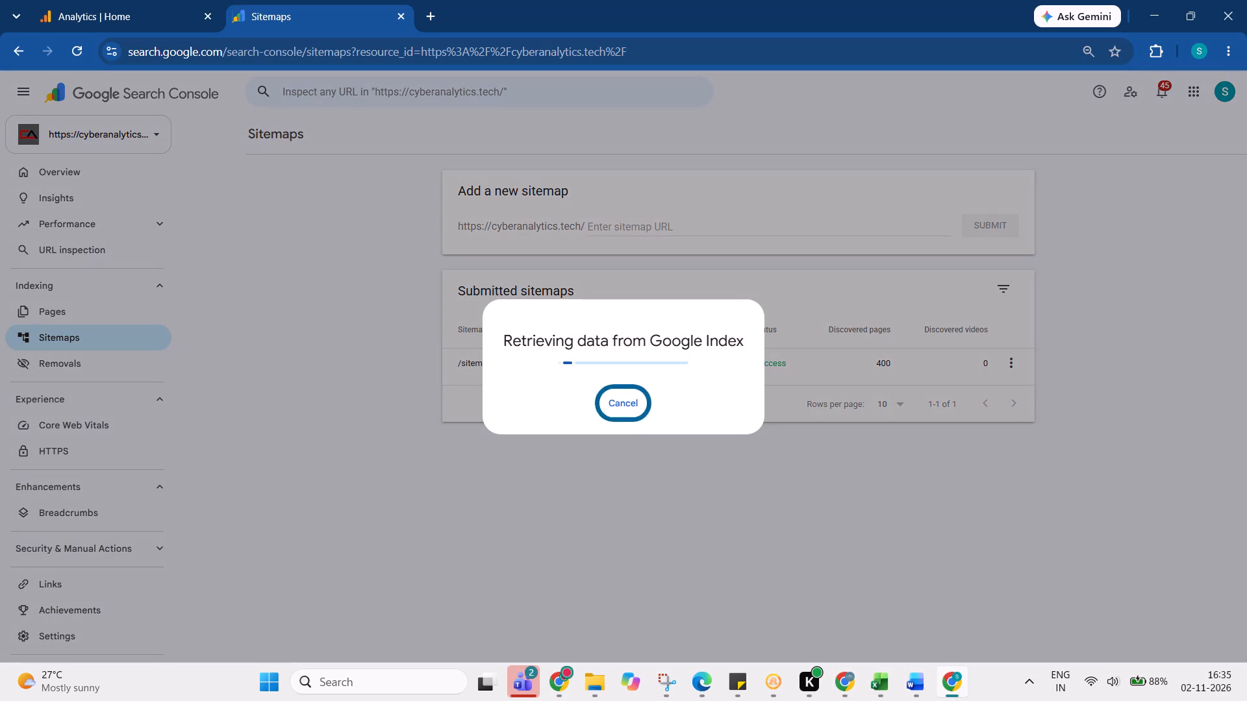
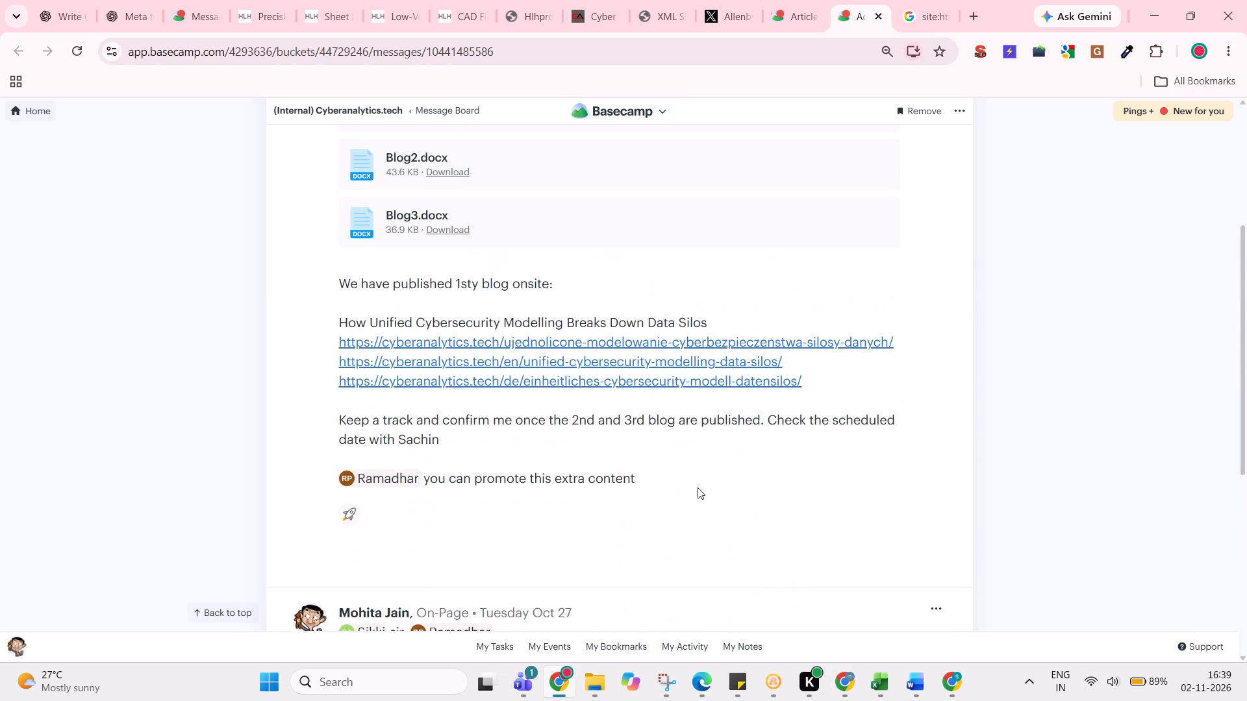
pyautogui.scroll(1, 698, 487)
pyautogui.moveTo(903, 340); pyautogui.dragTo(434, 372)
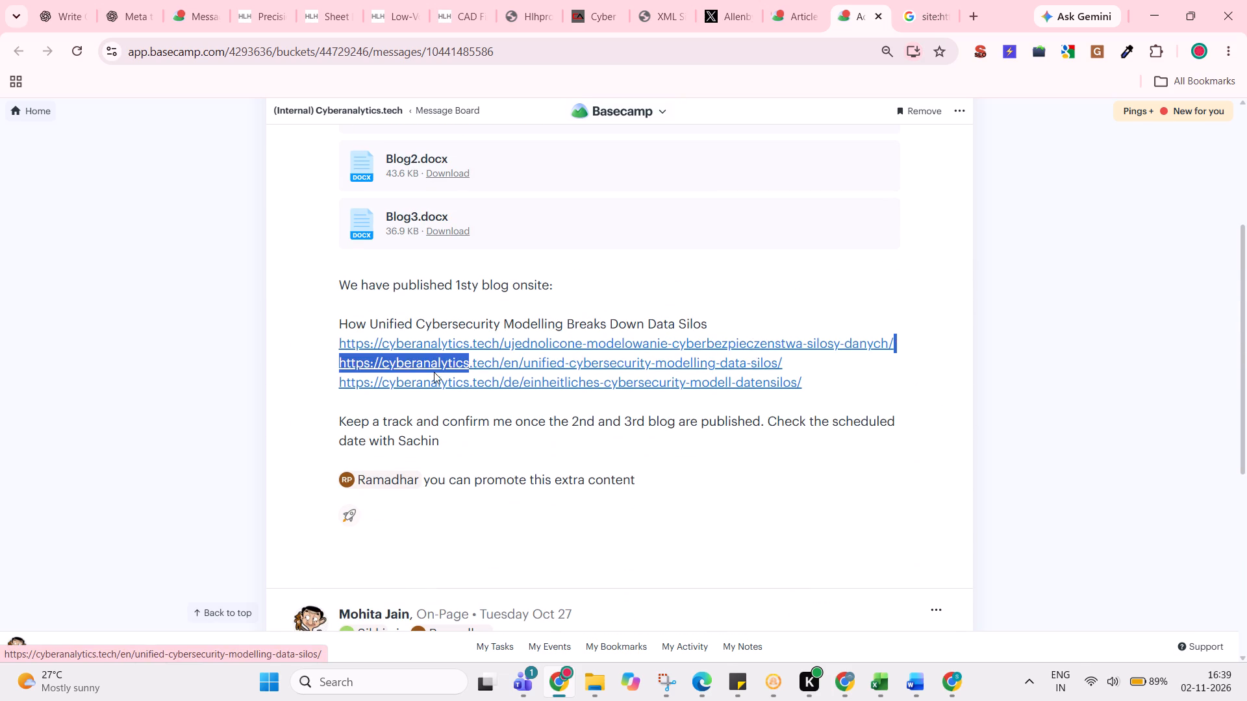
pyautogui.moveTo(434, 372); pyautogui.dragTo(331, 349)
pyautogui.hotkey('ctrl', 'c')
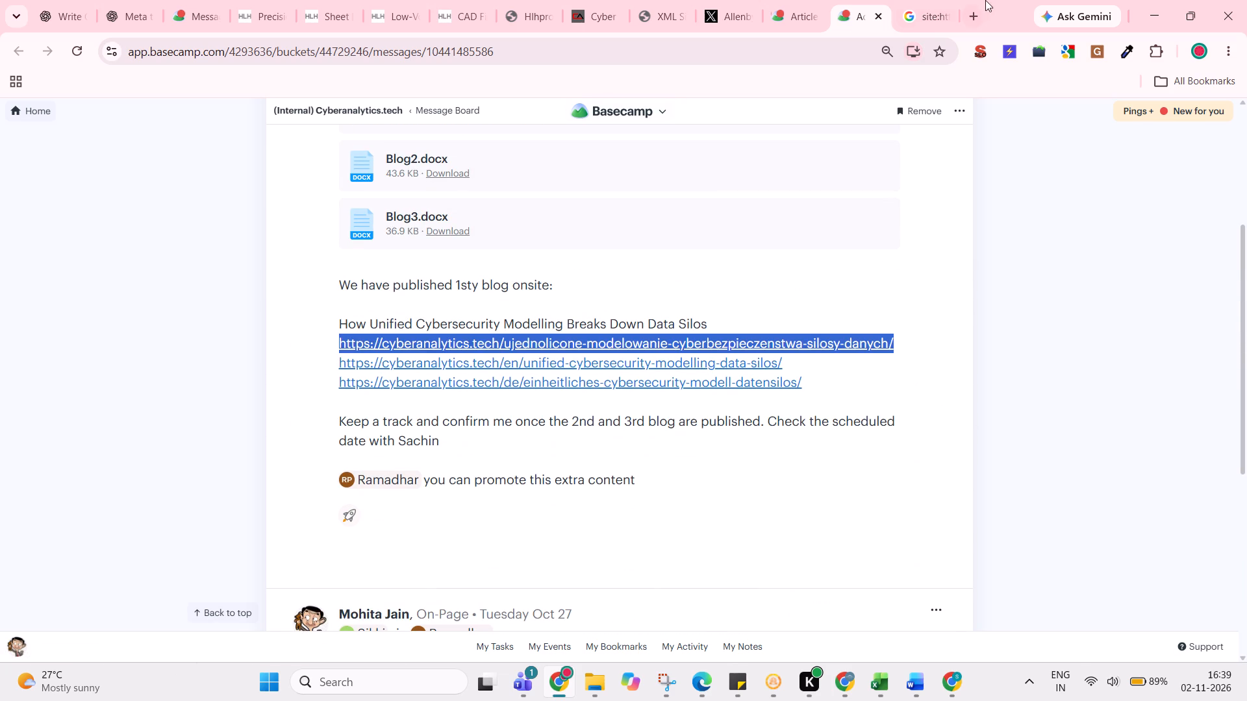
pyautogui.click(930, 0)
pyautogui.moveTo(666, 139); pyautogui.dragTo(293, 153)
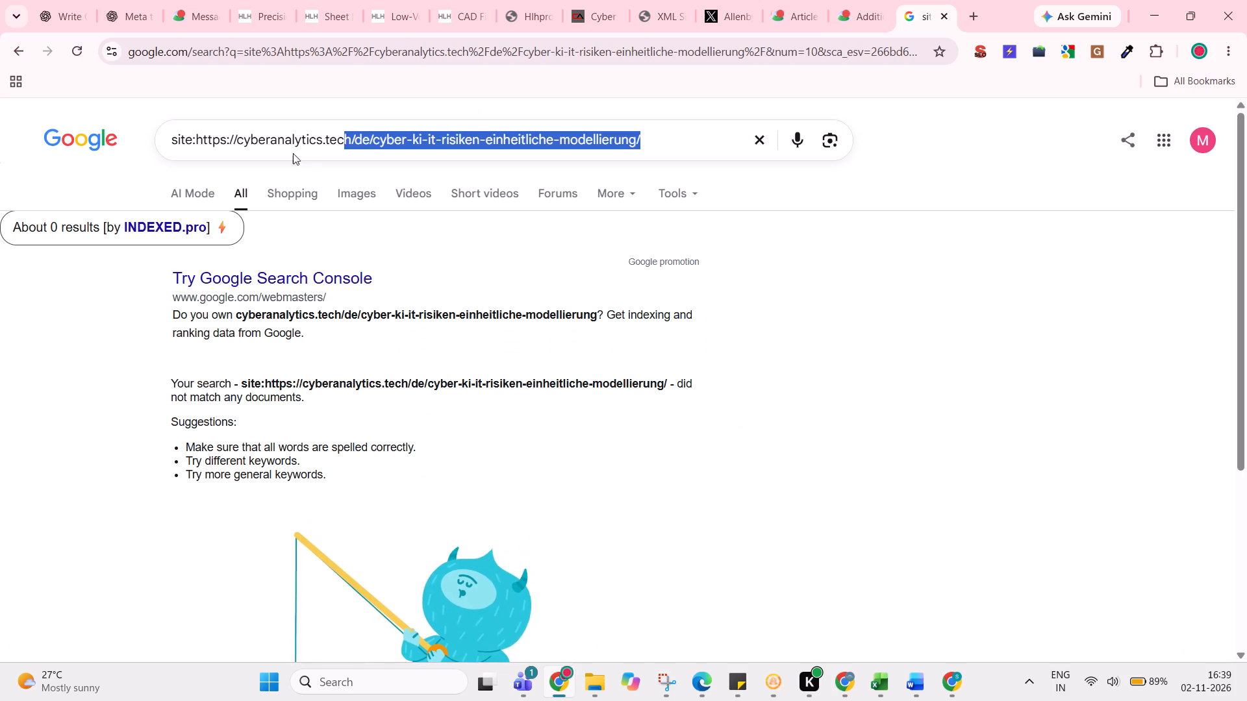
pyautogui.moveTo(293, 153); pyautogui.dragTo(200, 135)
pyautogui.press('BackSpace')
pyautogui.press('BackSpace')
pyautogui.hotkey('ctrl', 'v')
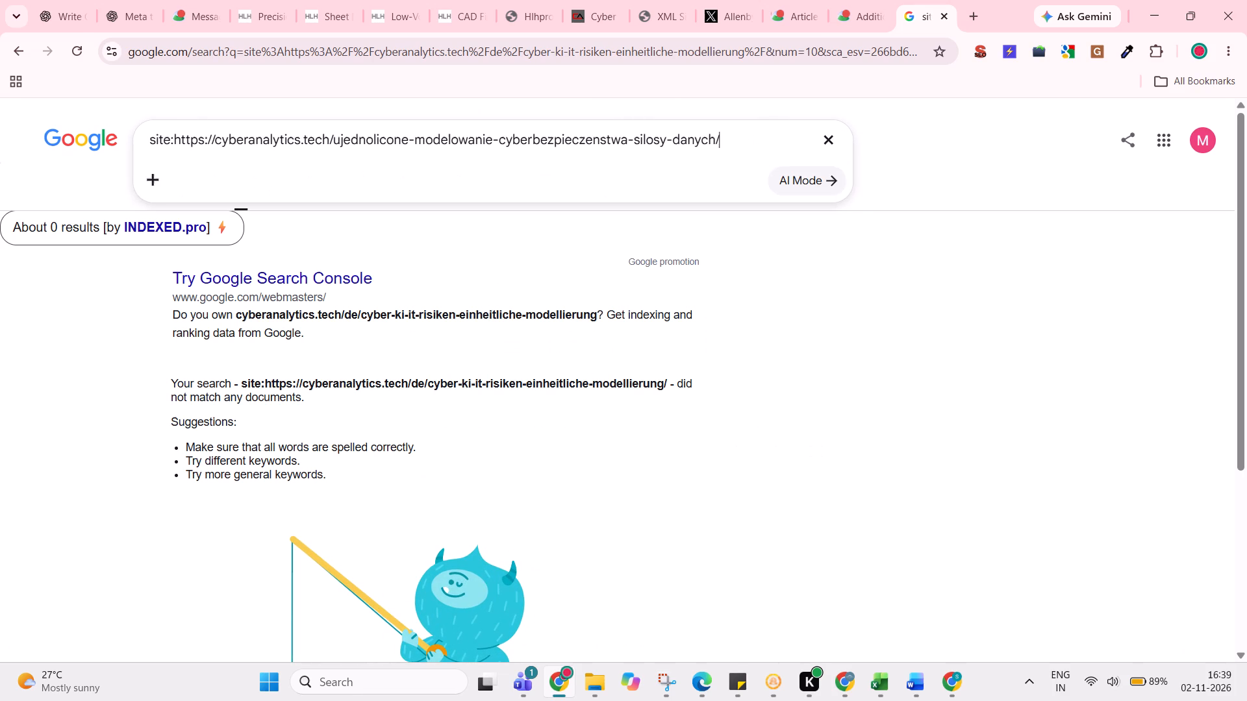
pyautogui.press('Return')
pyautogui.click(872, 0)
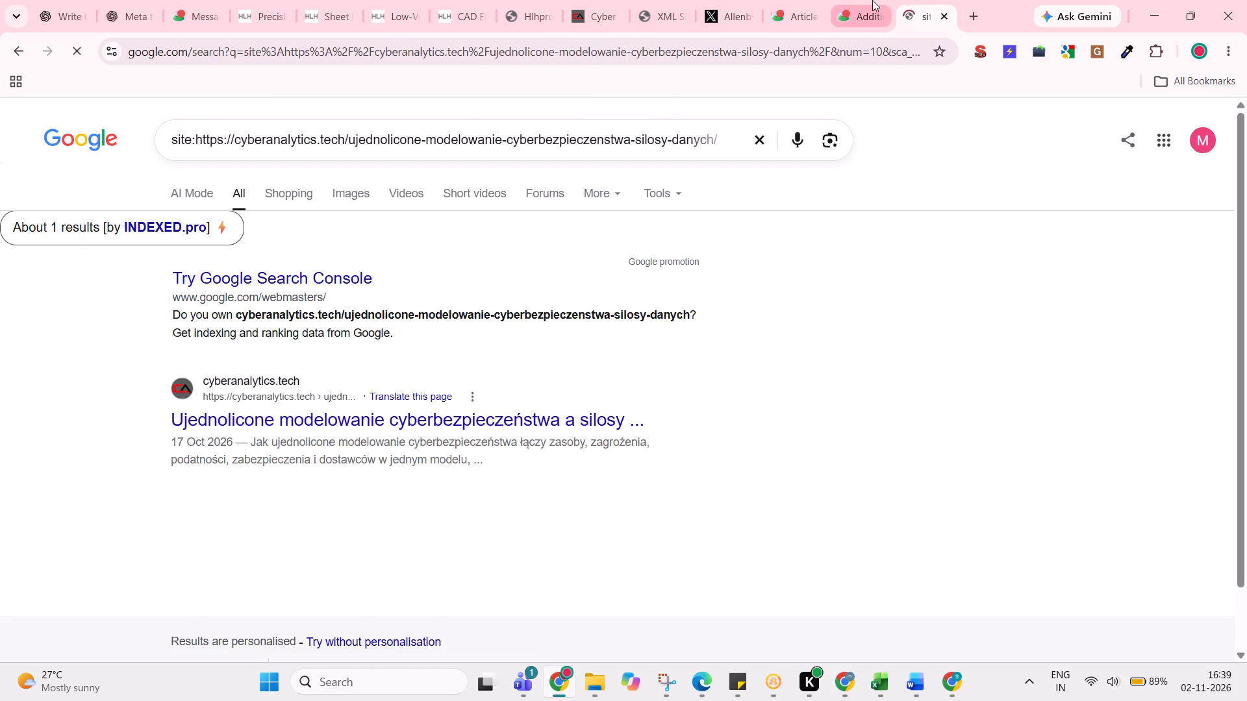
pyautogui.moveTo(797, 362); pyautogui.dragTo(501, 367)
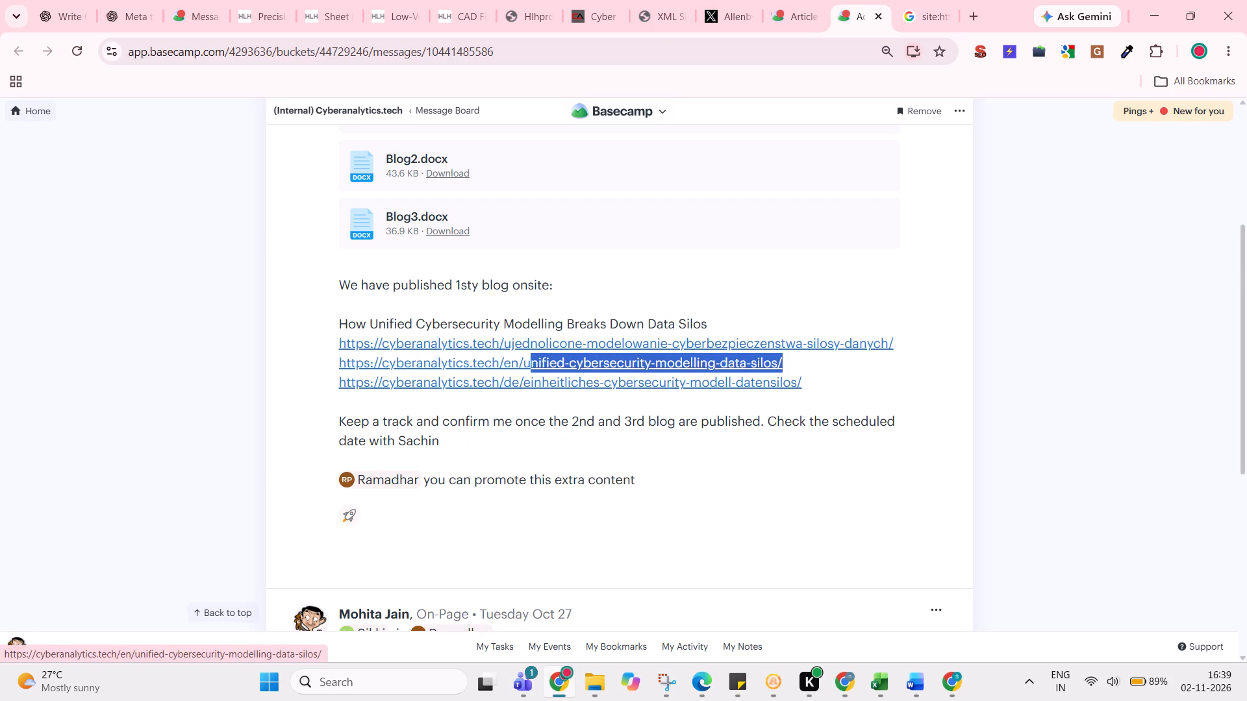
pyautogui.moveTo(501, 367); pyautogui.dragTo(340, 369)
pyautogui.hotkey('ctrl', 'c')
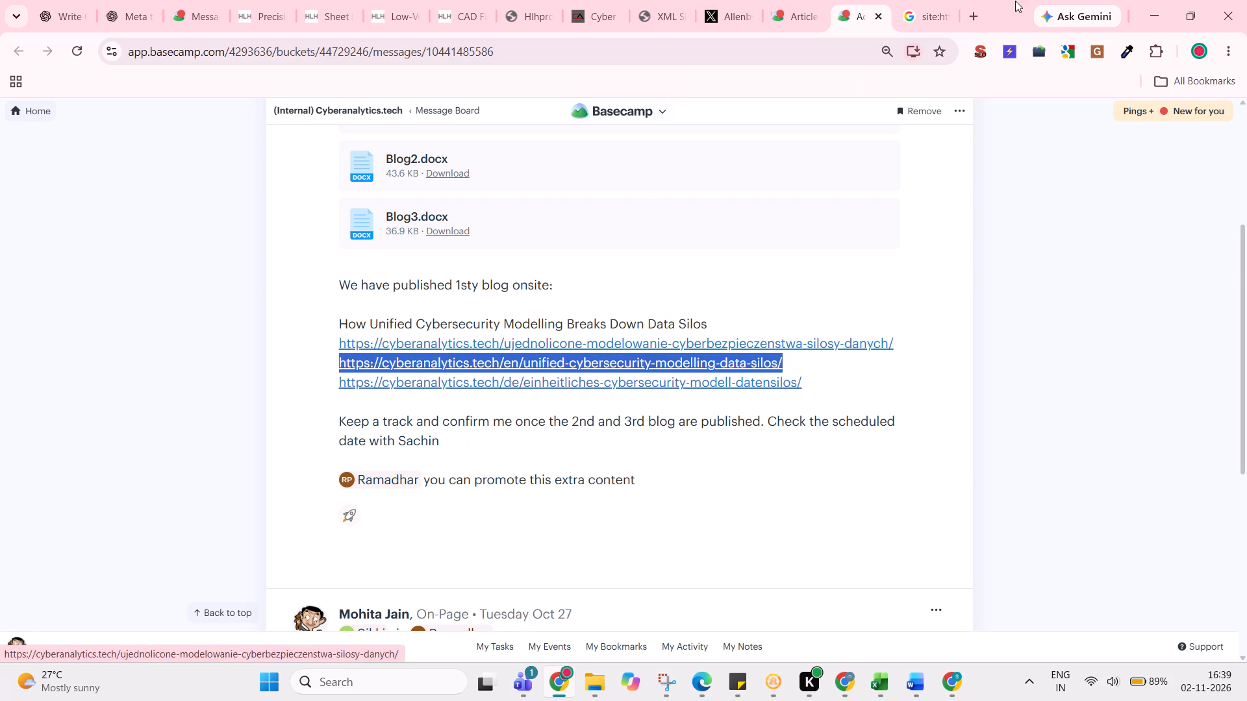
pyautogui.click(906, 0)
pyautogui.moveTo(728, 144); pyautogui.dragTo(195, 134)
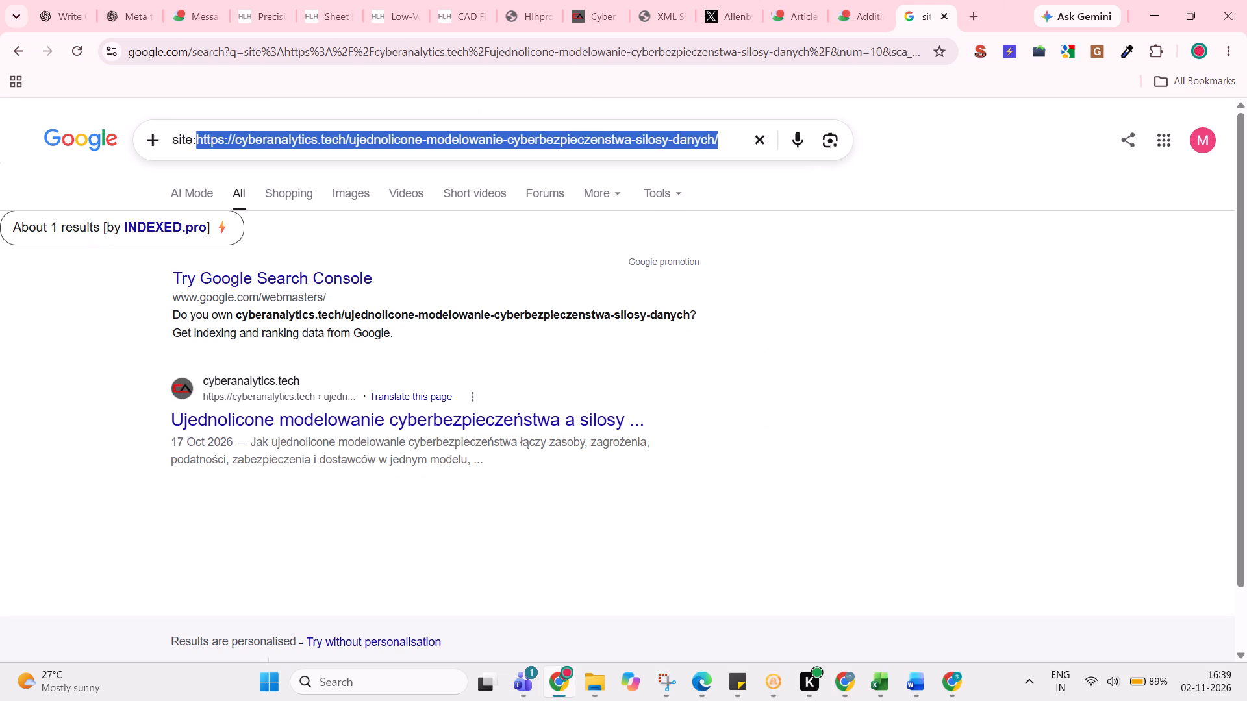
pyautogui.press('BackSpace')
pyautogui.hotkey('ctrl', 'v')
pyautogui.press('Return')
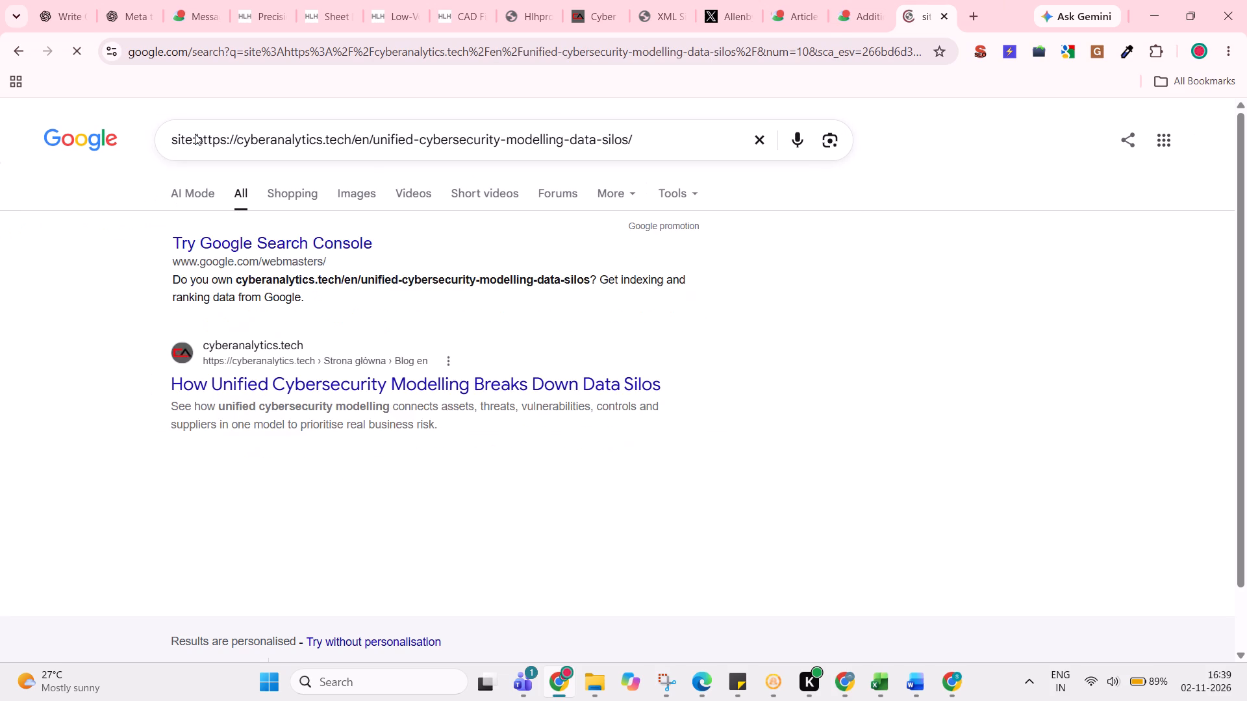
pyautogui.click(874, 0)
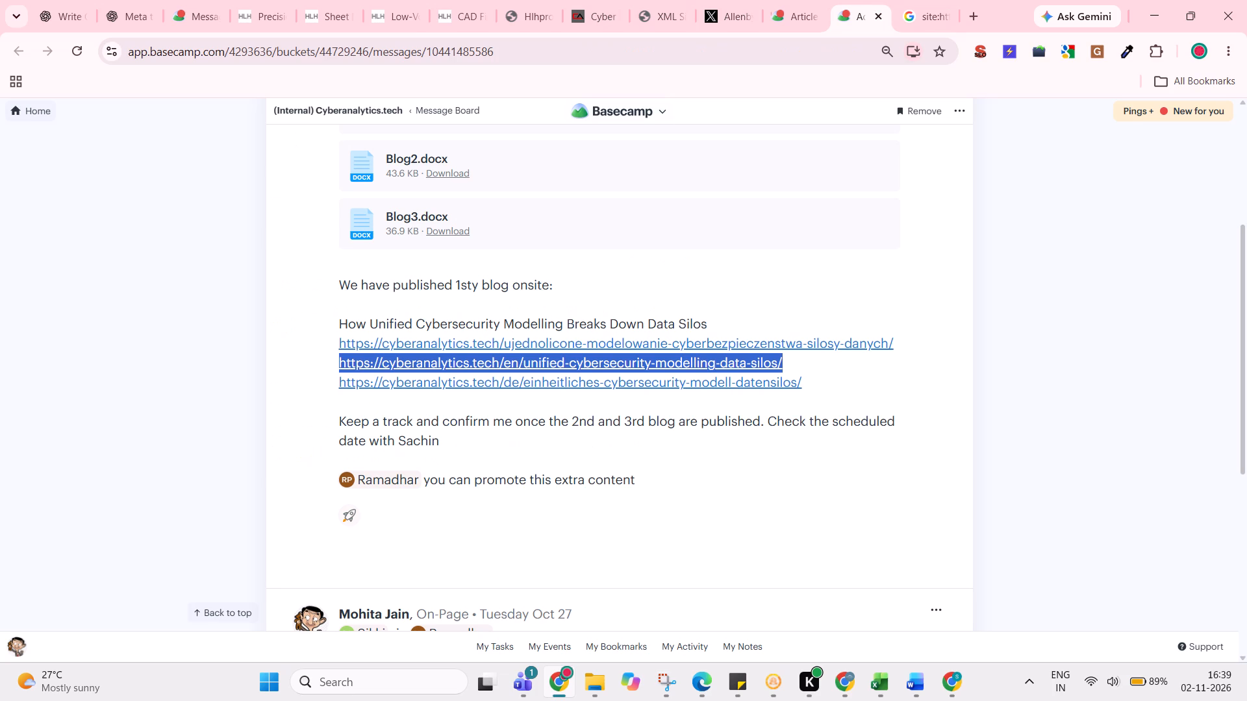
pyautogui.moveTo(818, 379); pyautogui.dragTo(340, 384)
pyautogui.hotkey('ctrl', 'c')
pyautogui.click(940, 0)
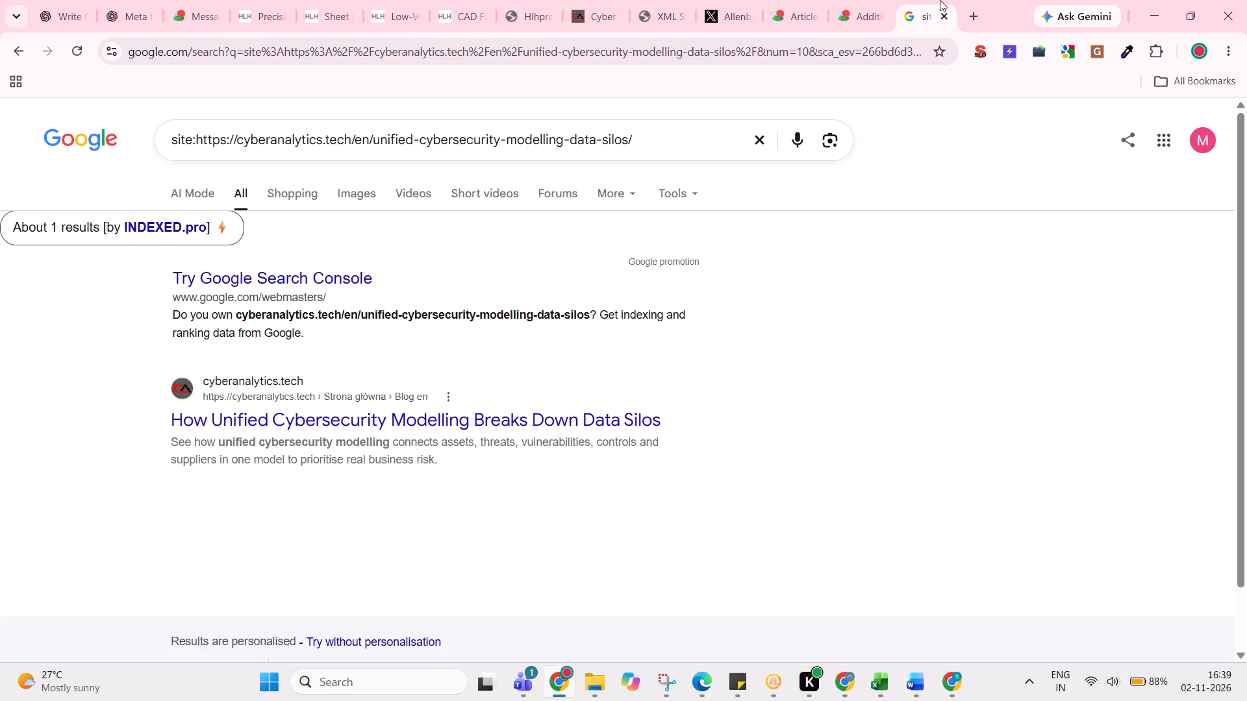
pyautogui.moveTo(653, 143); pyautogui.dragTo(347, 151)
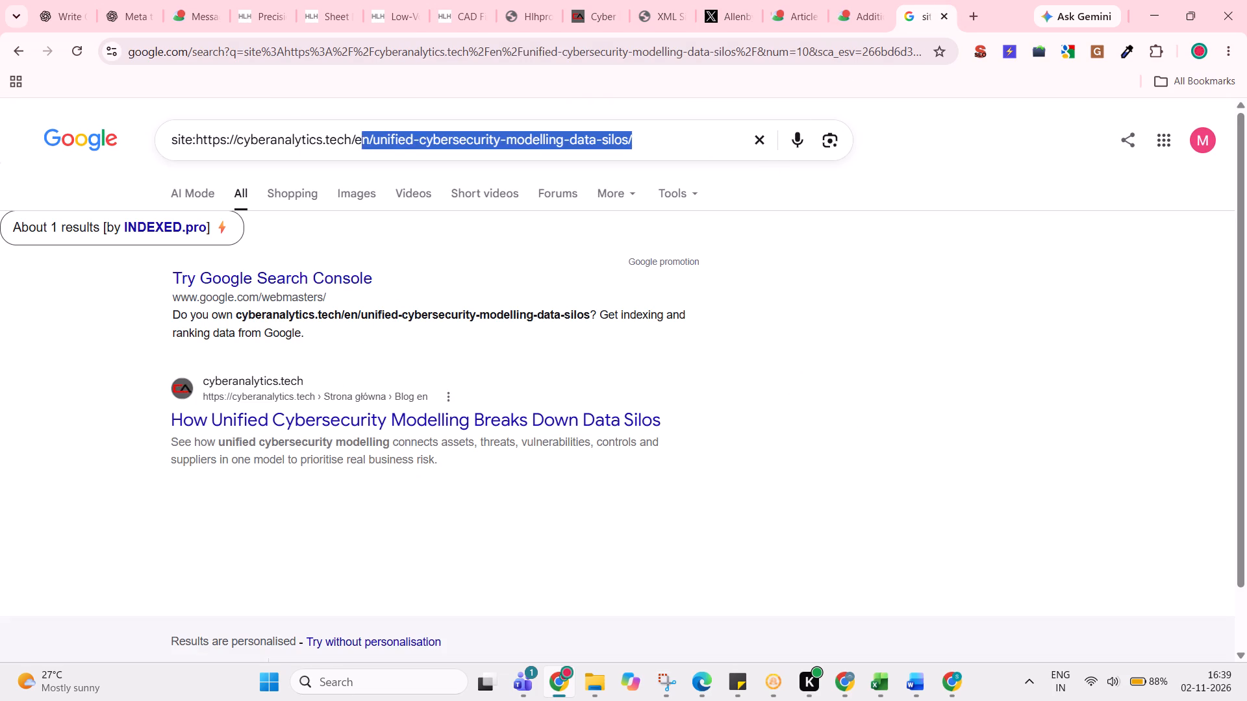
pyautogui.moveTo(347, 151); pyautogui.dragTo(198, 140)
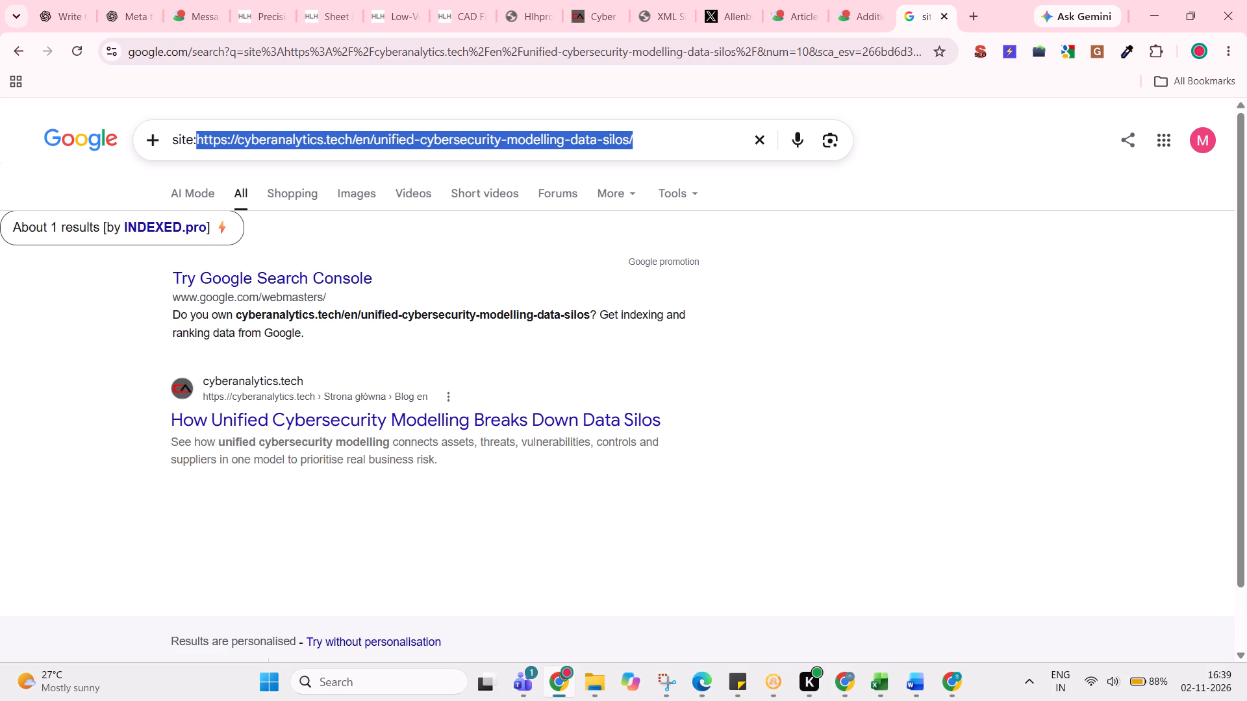
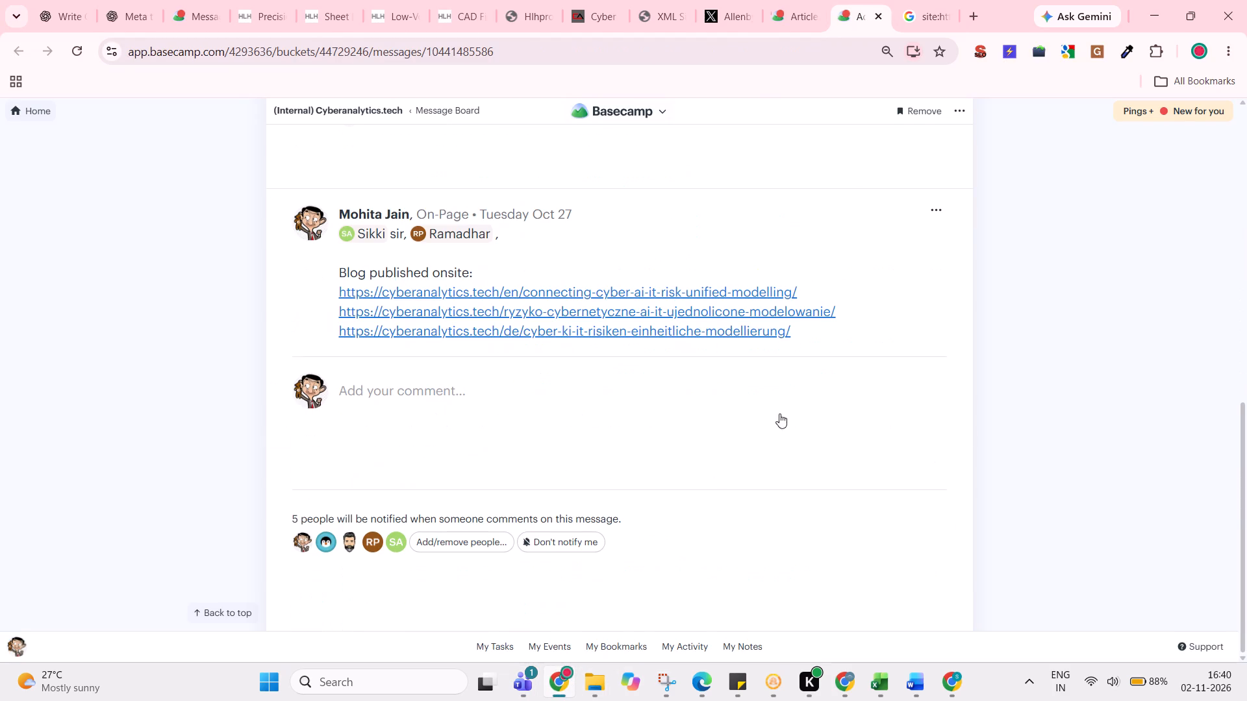
pyautogui.moveTo(832, 339); pyautogui.dragTo(331, 347)
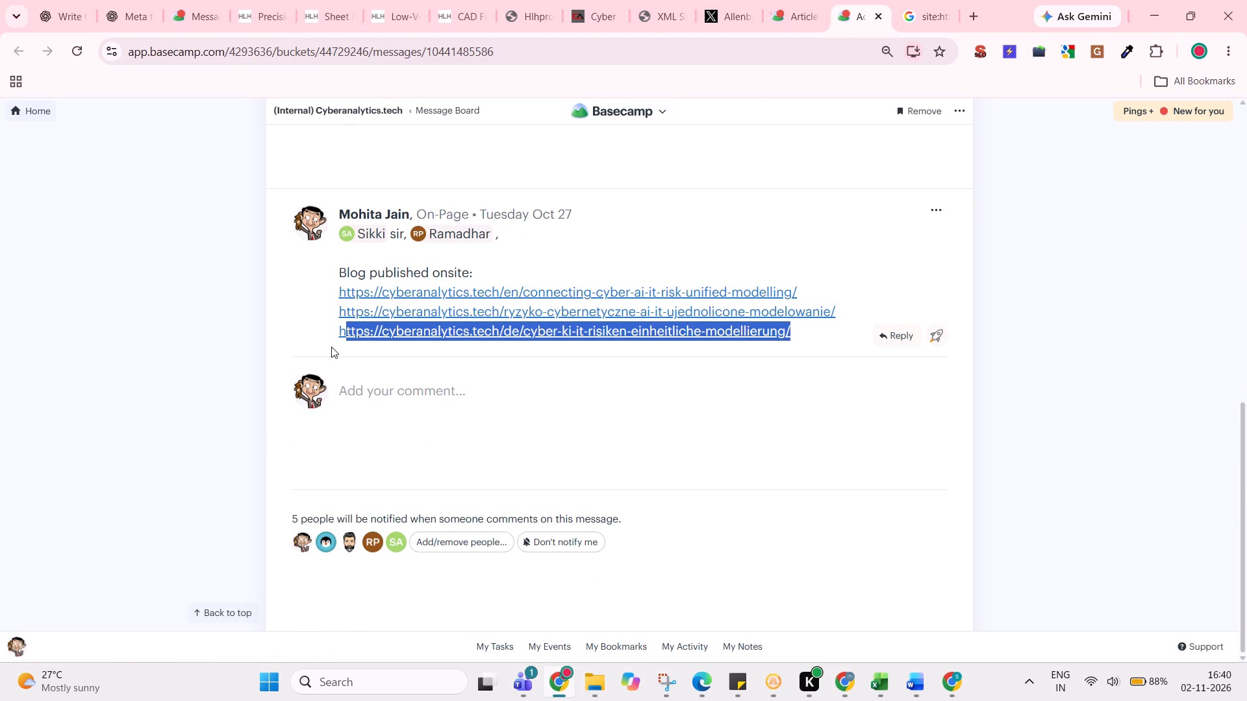
pyautogui.hotkey('ctrl', 'c')
pyautogui.click(948, 693)
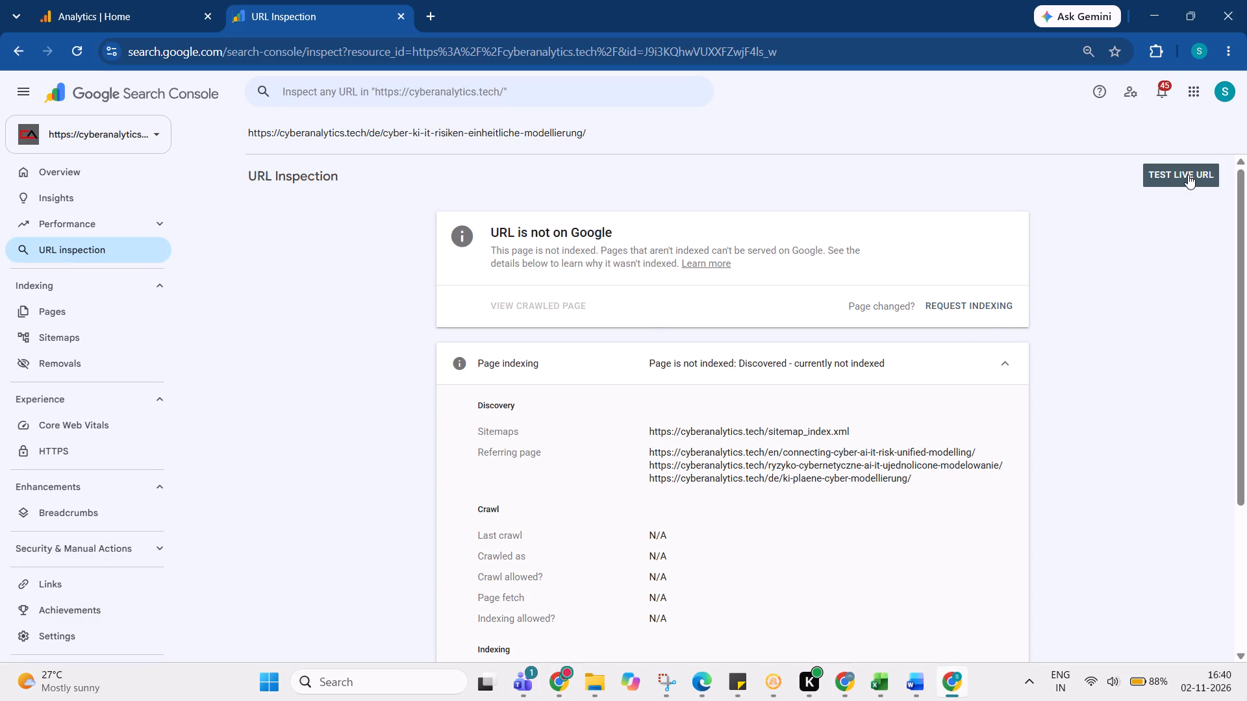
pyautogui.click(1188, 175)
pyautogui.click(553, 696)
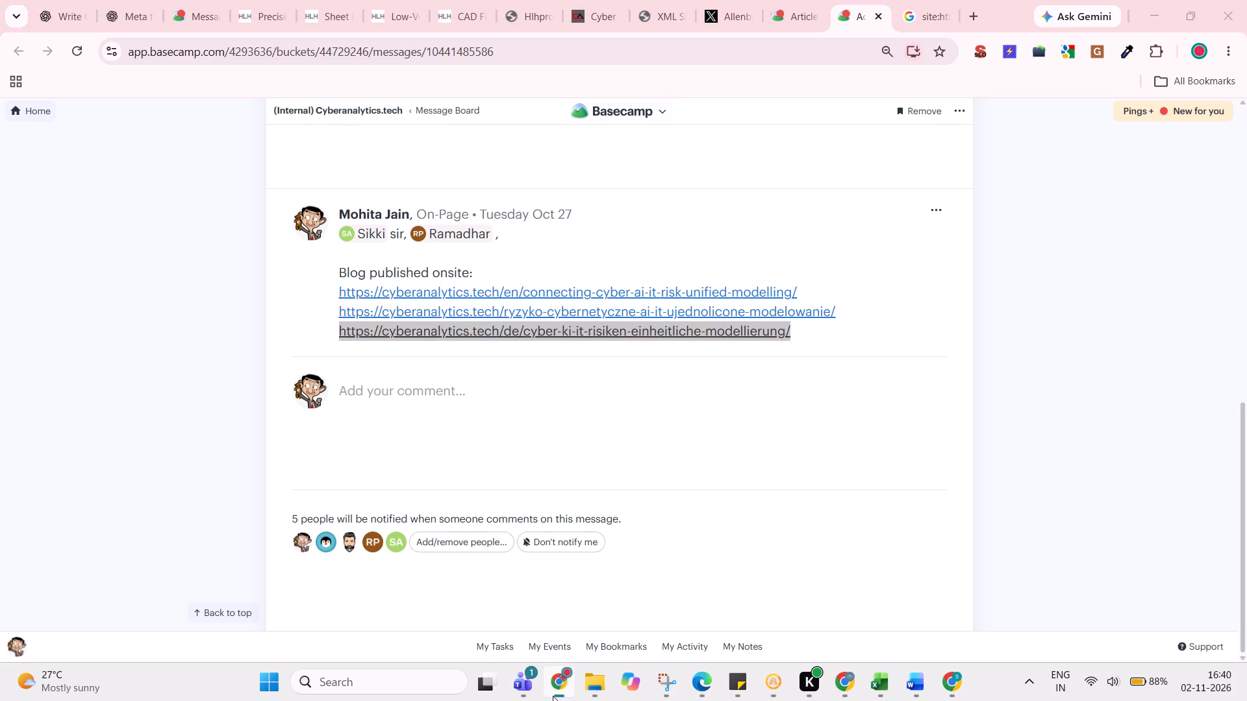
pyautogui.click(794, 0)
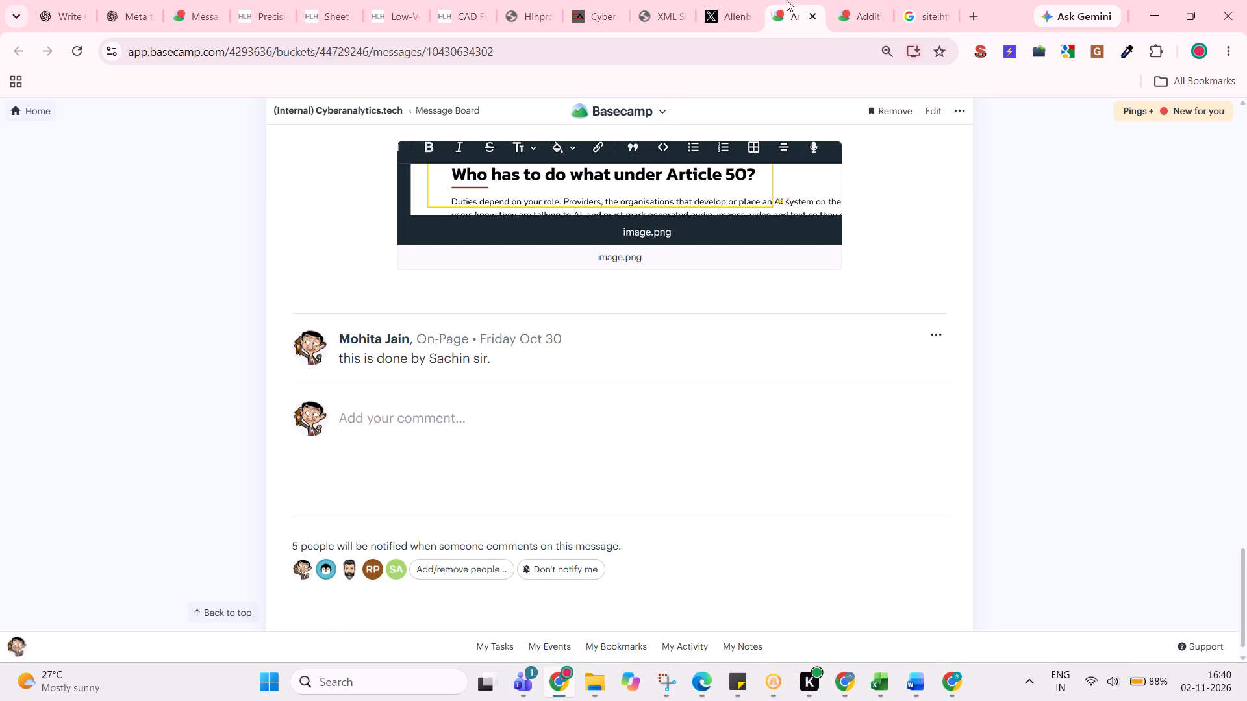
pyautogui.scroll(-1, 696, 365)
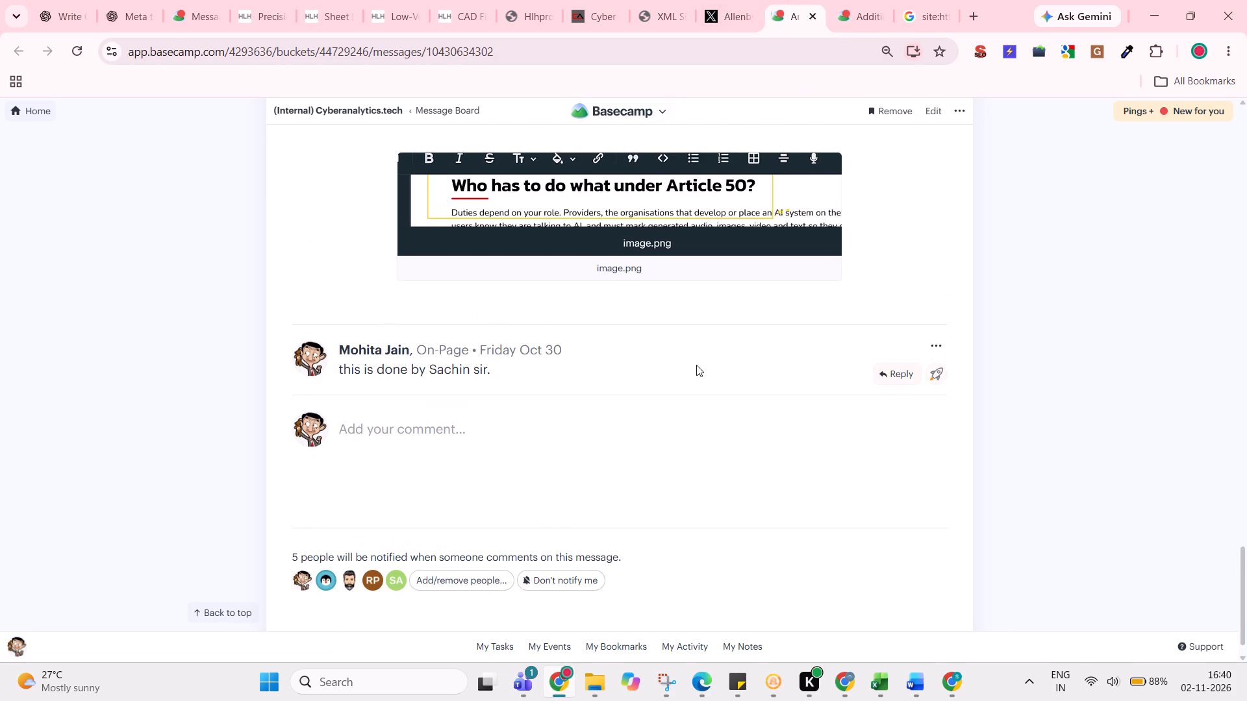
pyautogui.scroll(-1, 696, 365)
pyautogui.scroll(6, 696, 365)
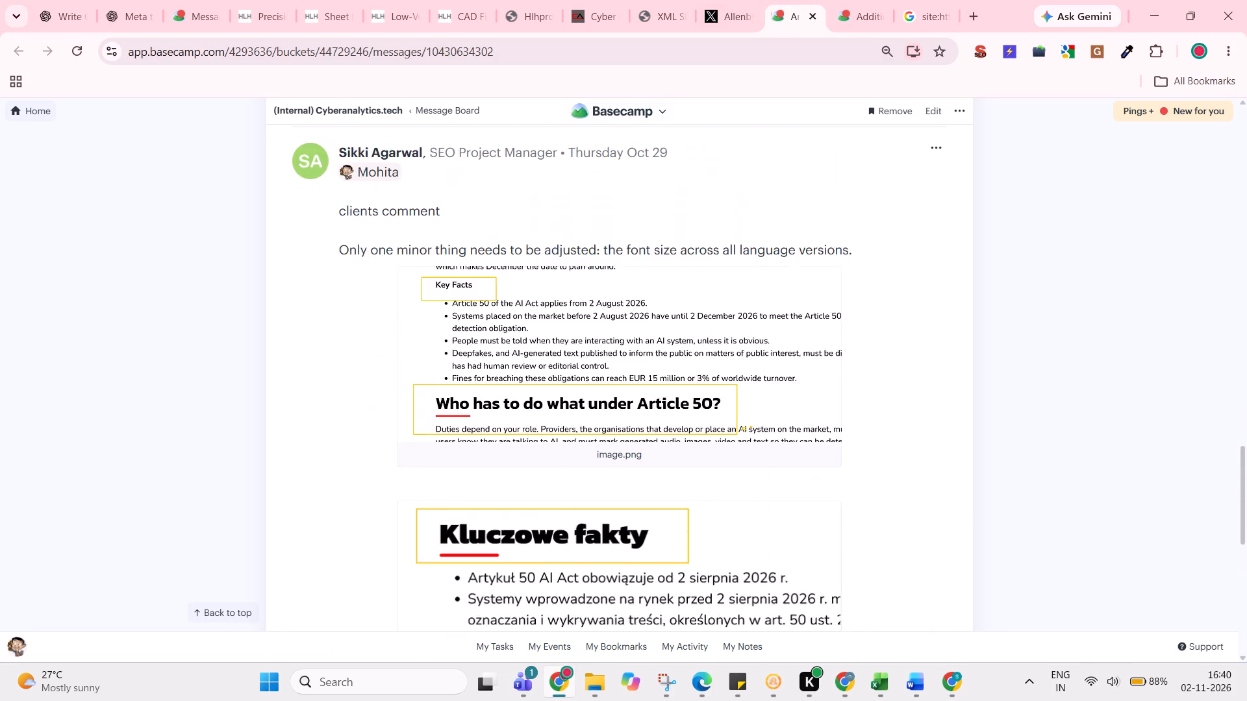
pyautogui.scroll(4, 696, 365)
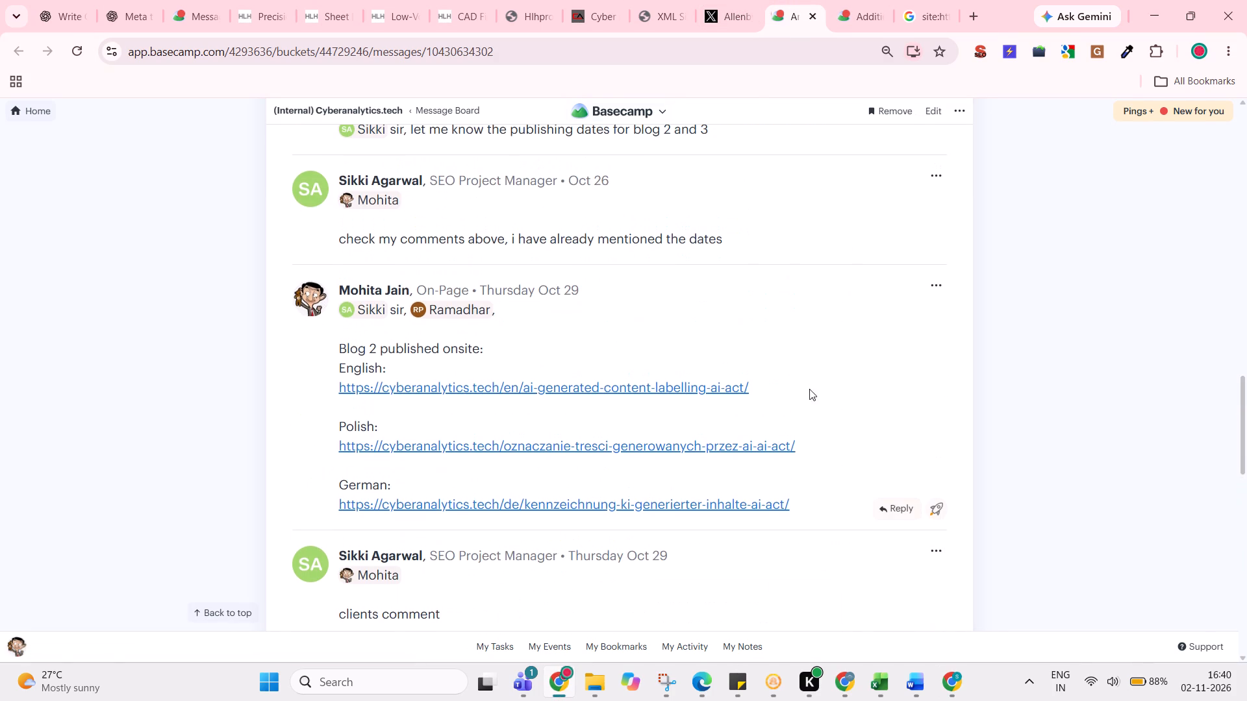
pyautogui.moveTo(787, 391); pyautogui.dragTo(330, 392)
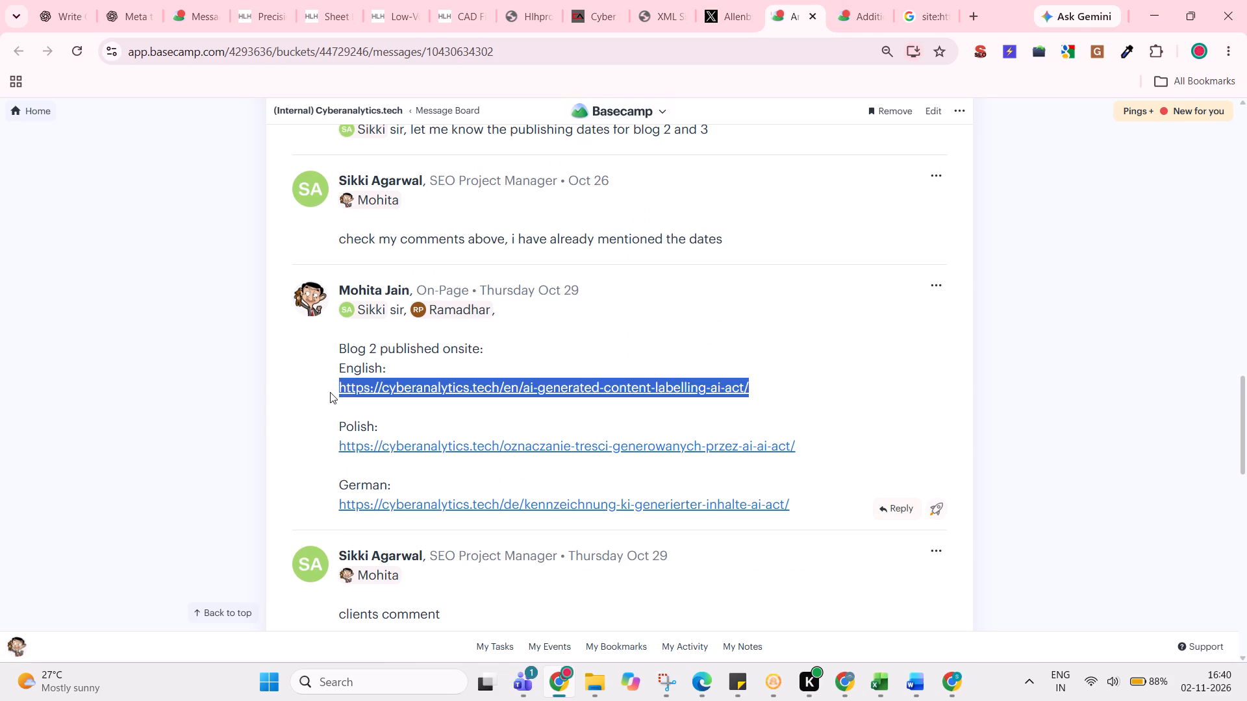
pyautogui.hotkey('ctrl', 'c')
pyautogui.click(926, 1)
pyautogui.moveTo(681, 137); pyautogui.dragTo(679, 138)
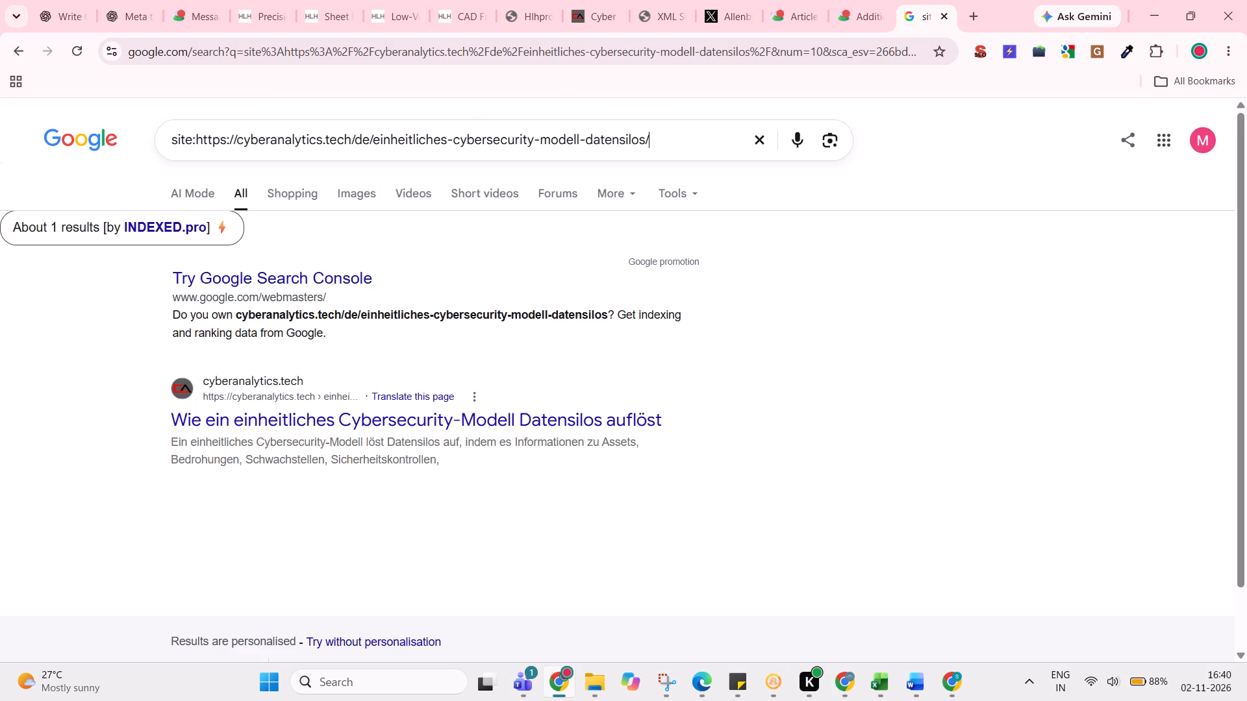
pyautogui.moveTo(679, 138); pyautogui.dragTo(198, 136)
pyautogui.press('BackSpace')
pyautogui.hotkey('ctrl', 'v')
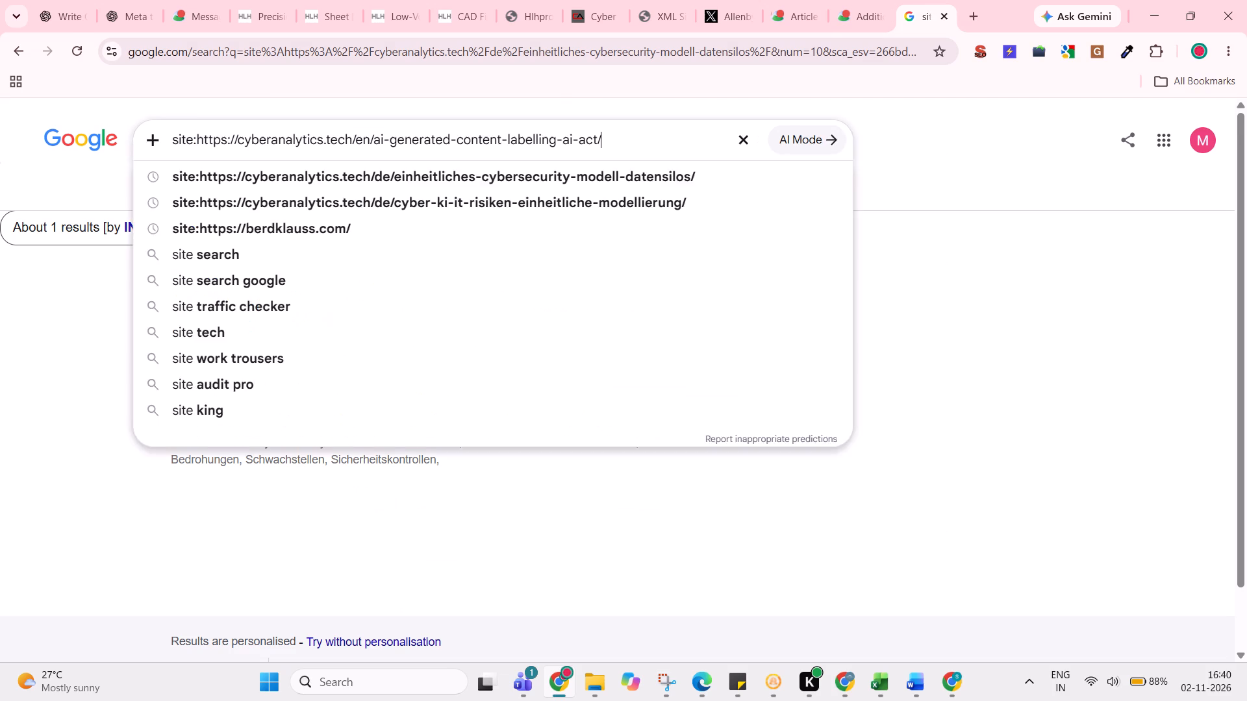
pyautogui.press('Return')
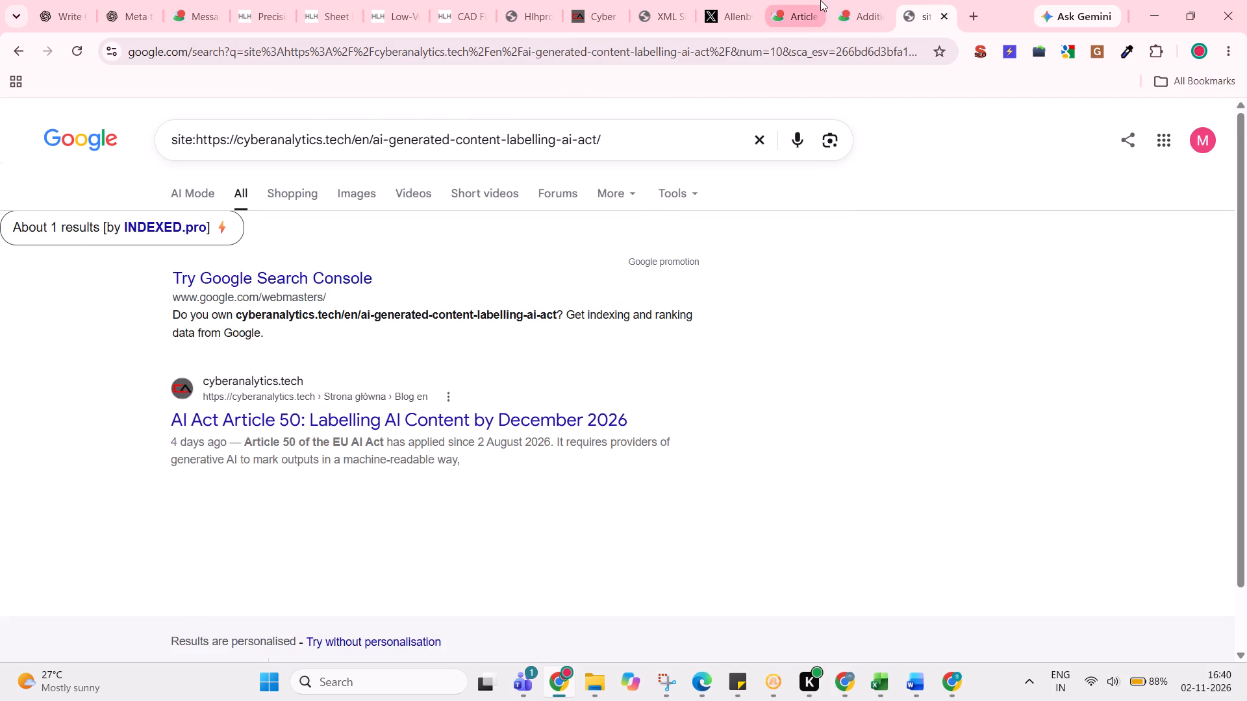
pyautogui.click(820, 0)
pyautogui.moveTo(826, 450); pyautogui.dragTo(496, 443)
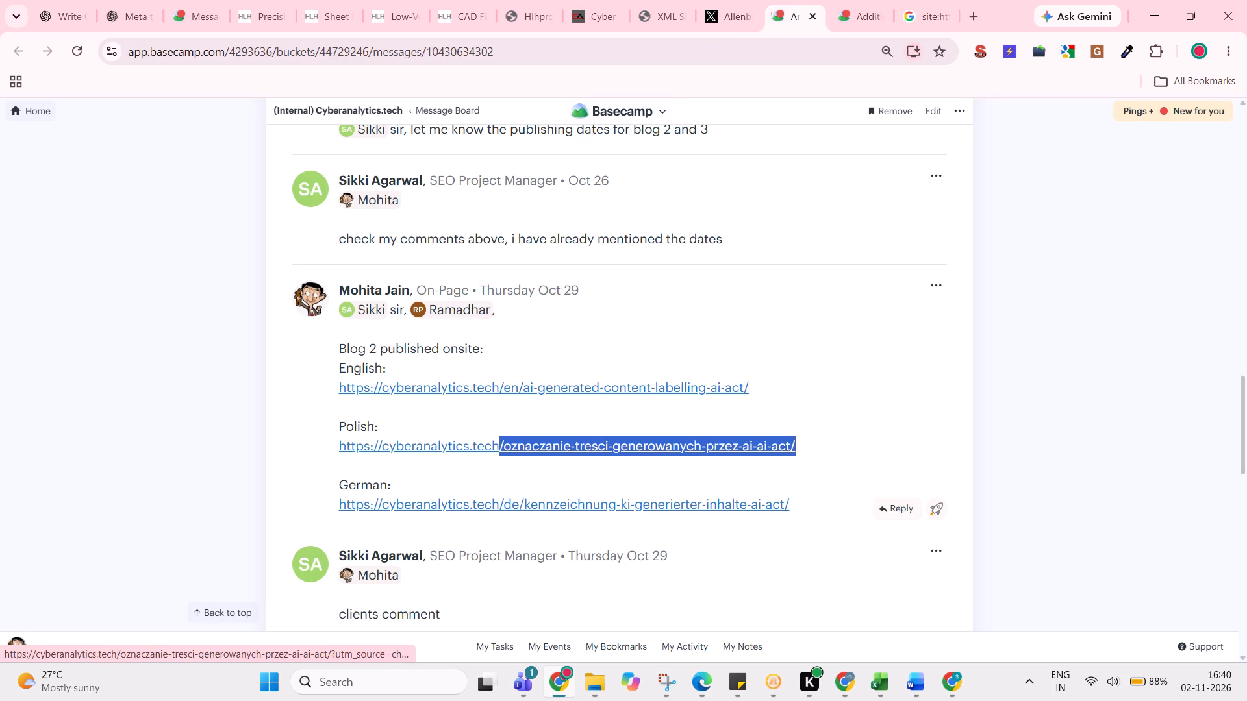
pyautogui.moveTo(496, 443); pyautogui.dragTo(327, 452)
pyautogui.hotkey('ctrl', 'c')
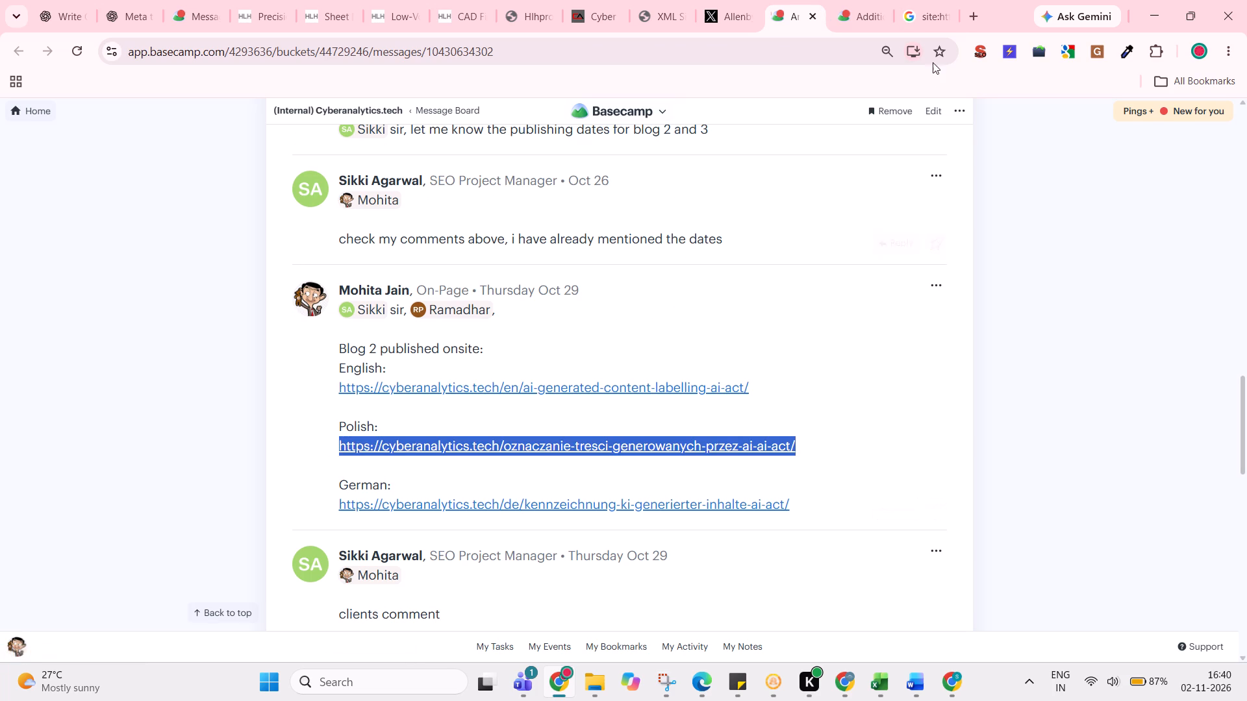
pyautogui.click(926, 0)
pyautogui.moveTo(636, 137); pyautogui.dragTo(355, 159)
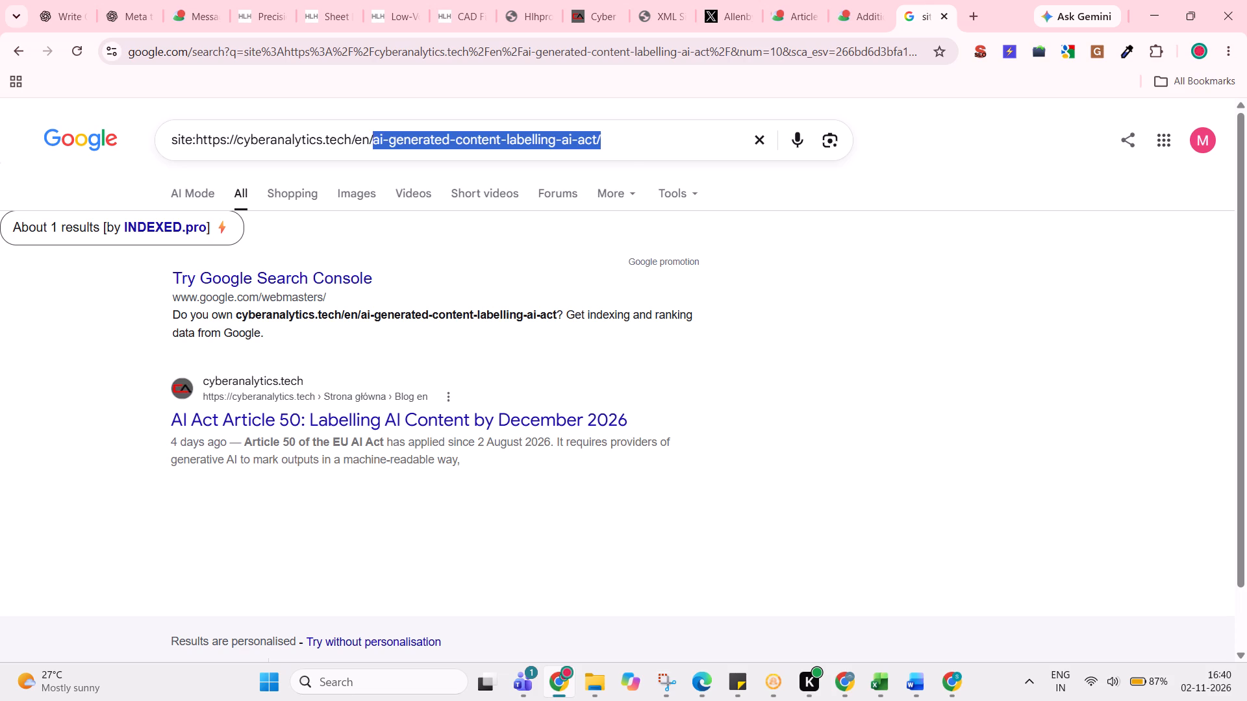
pyautogui.moveTo(355, 159); pyautogui.dragTo(199, 147)
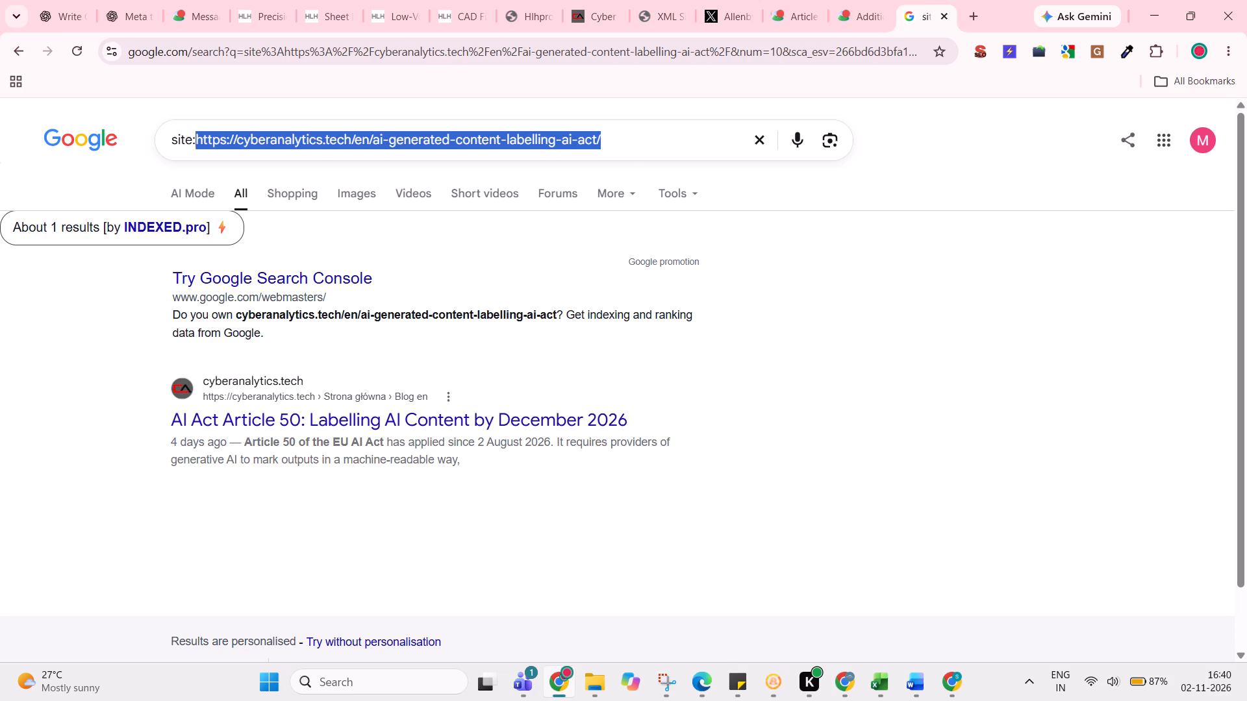
pyautogui.moveTo(199, 147); pyautogui.dragTo(198, 147)
pyautogui.hotkey('ctrl', 'v')
pyautogui.press('Return')
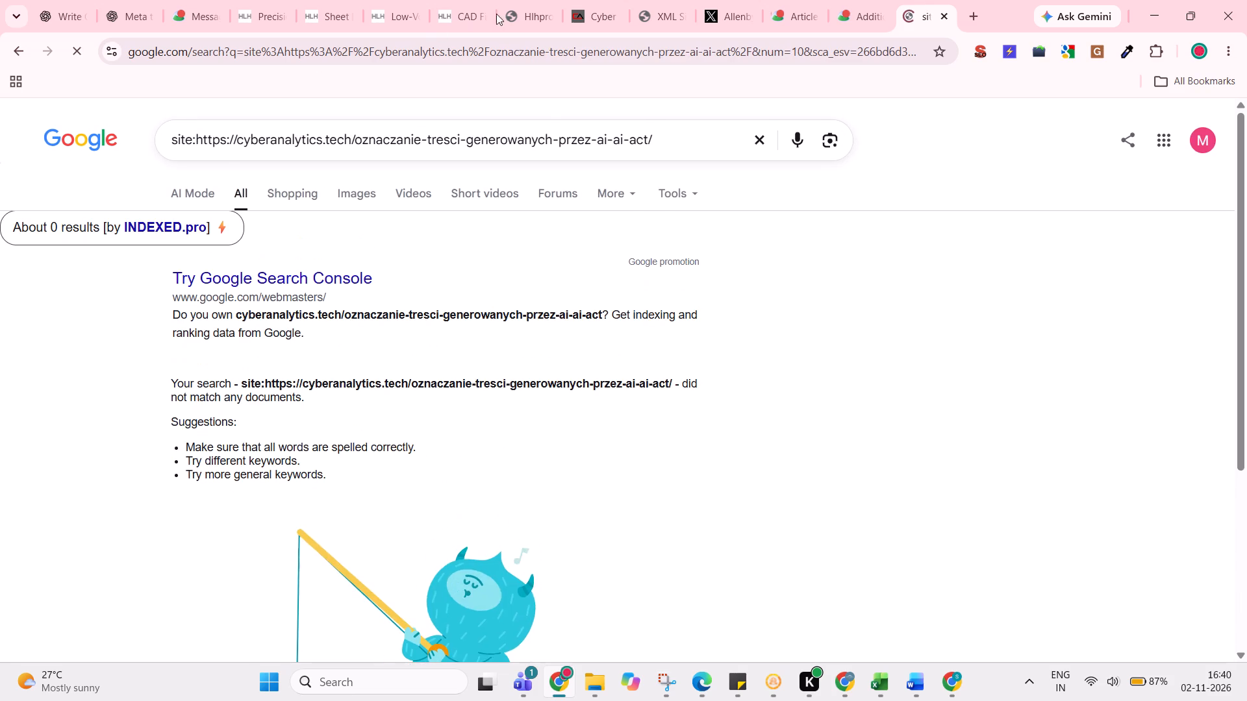
# Return to Search Console to review the live test of the German cyber-ki-it-risiken blog post.
pyautogui.click(873, 0)
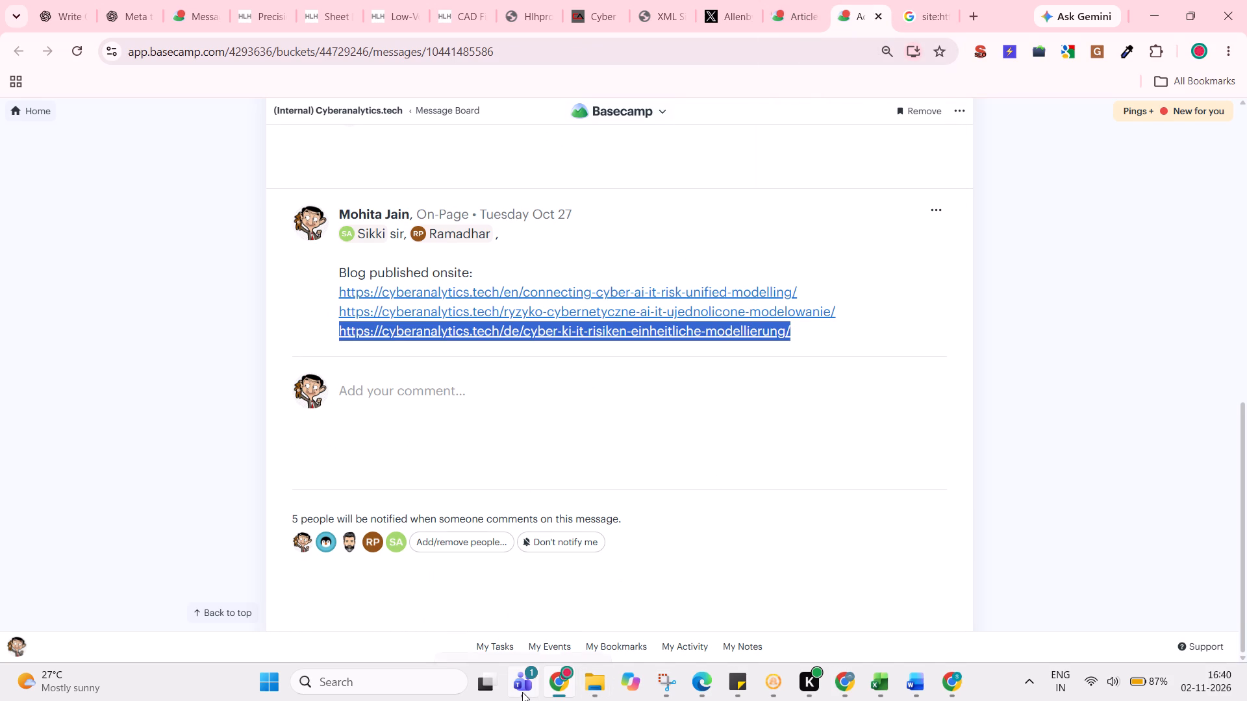
pyautogui.scroll(20, 743, 90)
pyautogui.scroll(20, 743, 90)
pyautogui.scroll(20, 743, 90)
pyautogui.scroll(8, 844, 419)
pyautogui.hotkey('alt', 'Tab')
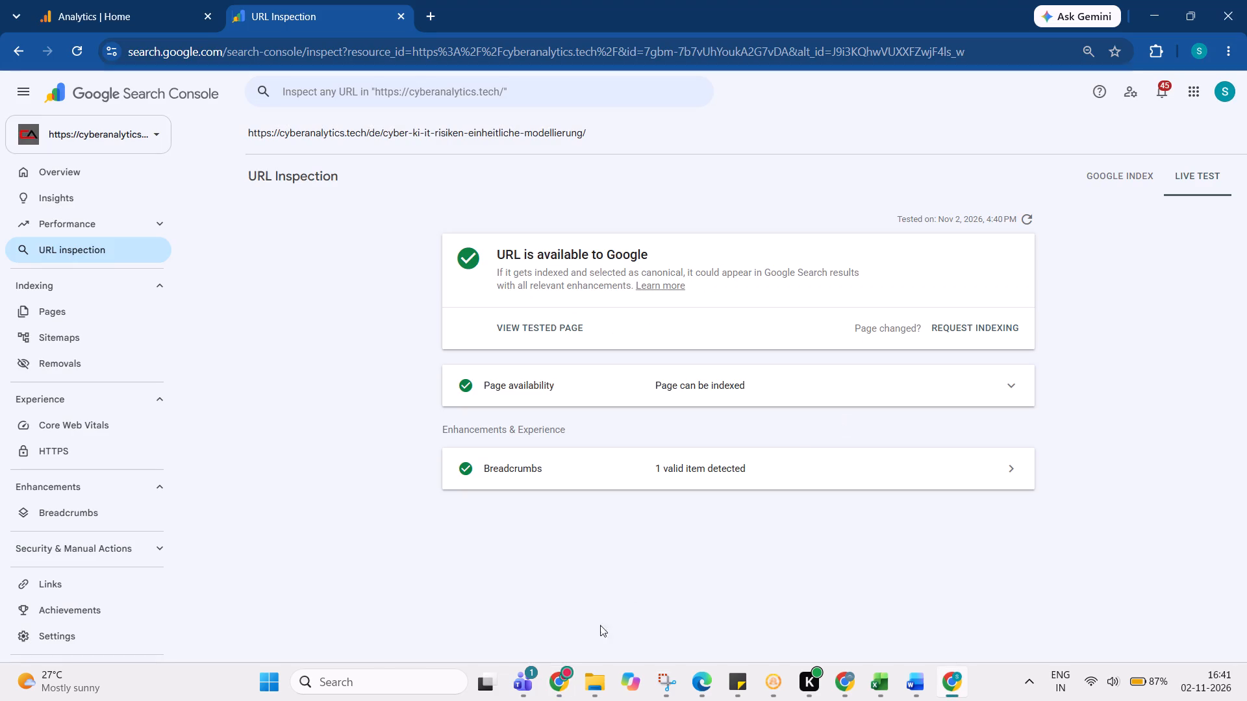
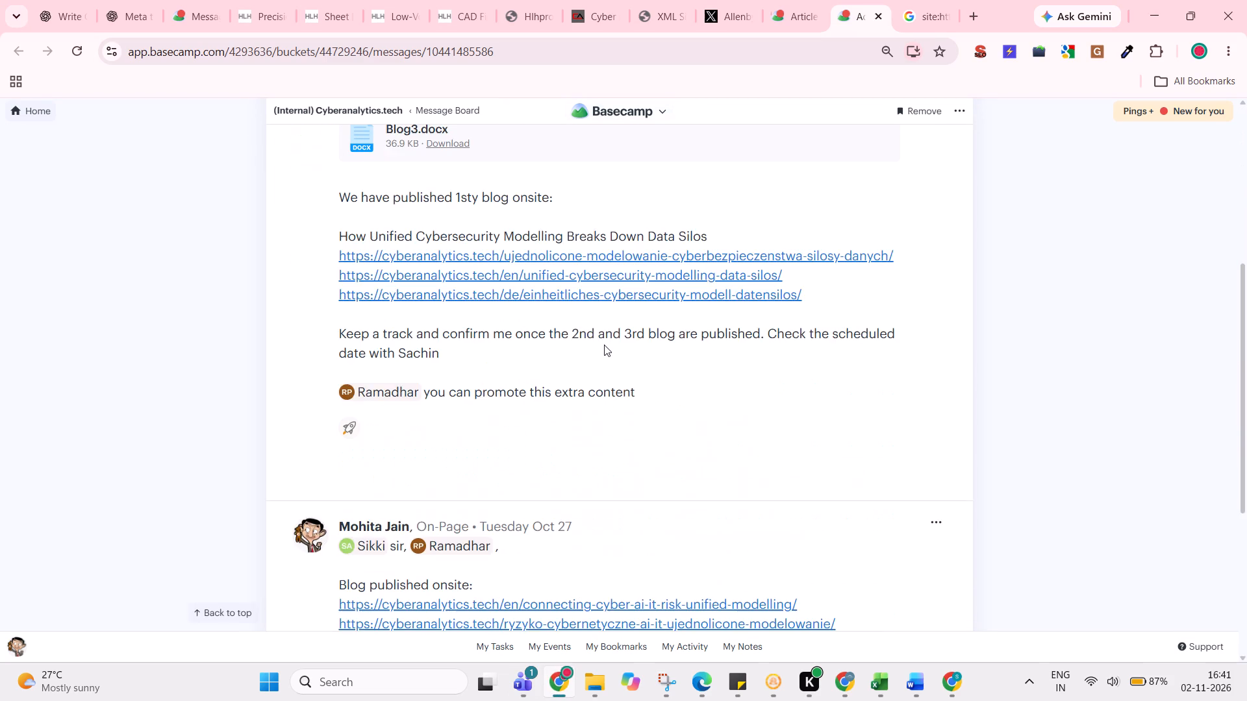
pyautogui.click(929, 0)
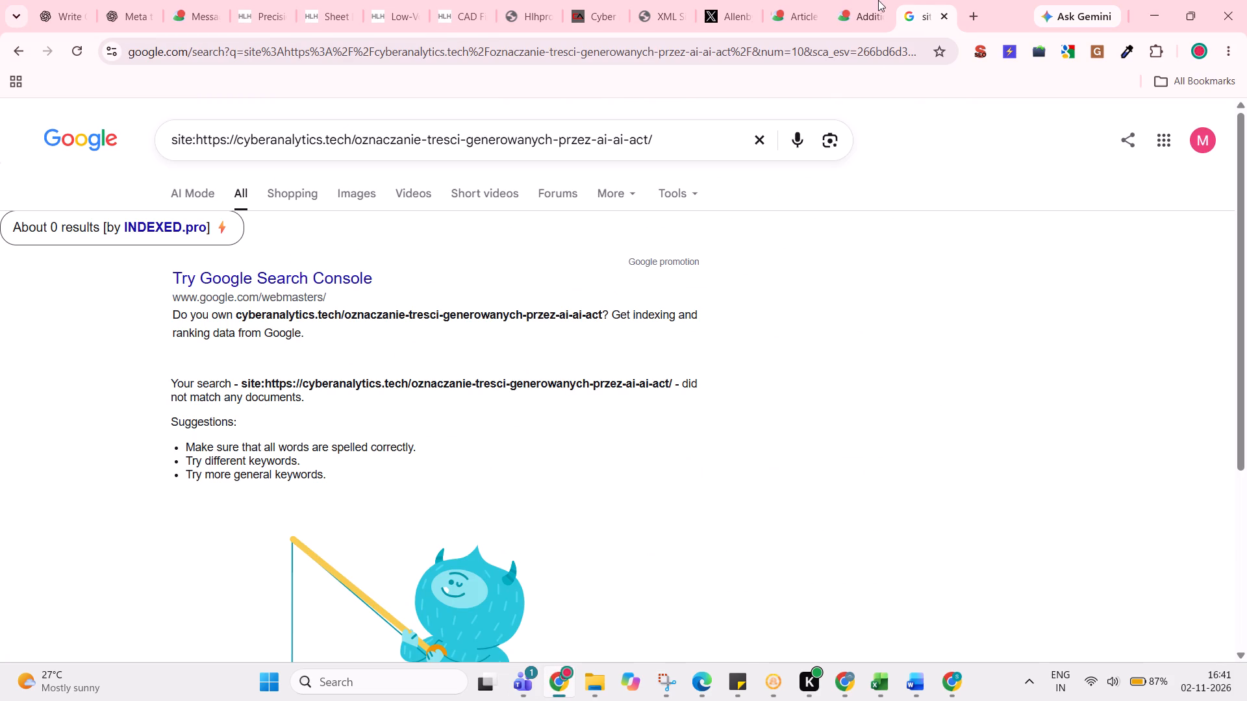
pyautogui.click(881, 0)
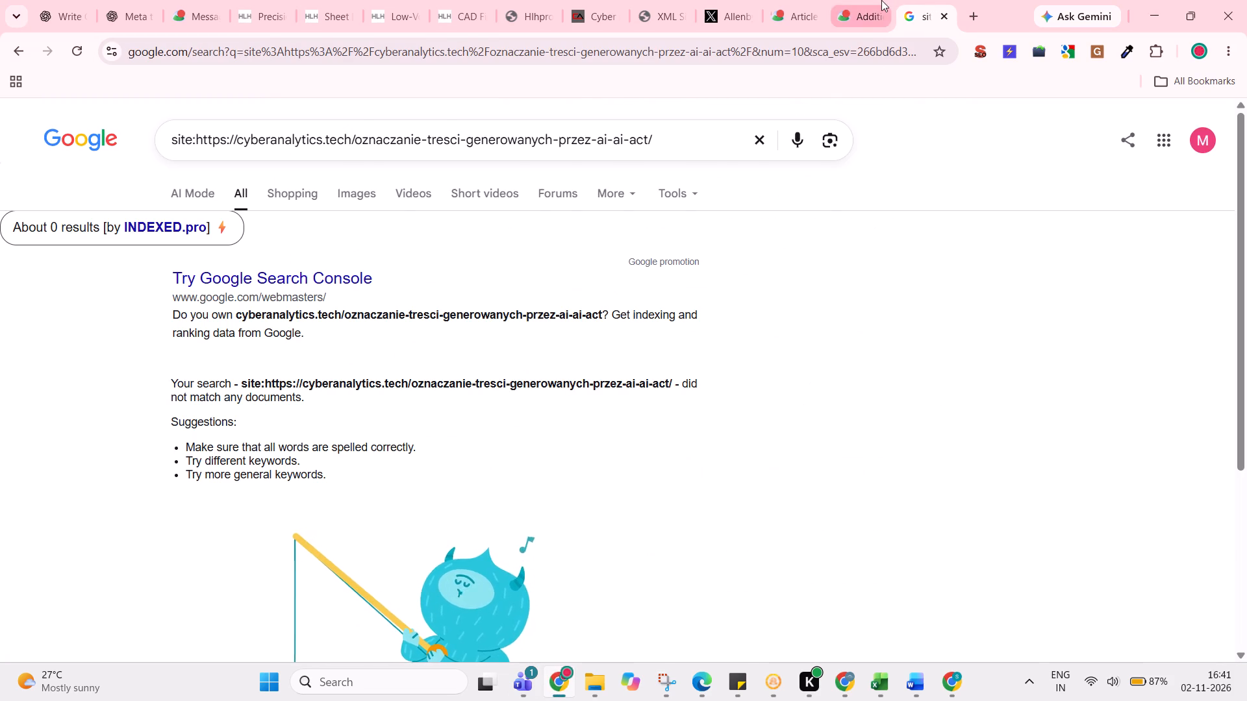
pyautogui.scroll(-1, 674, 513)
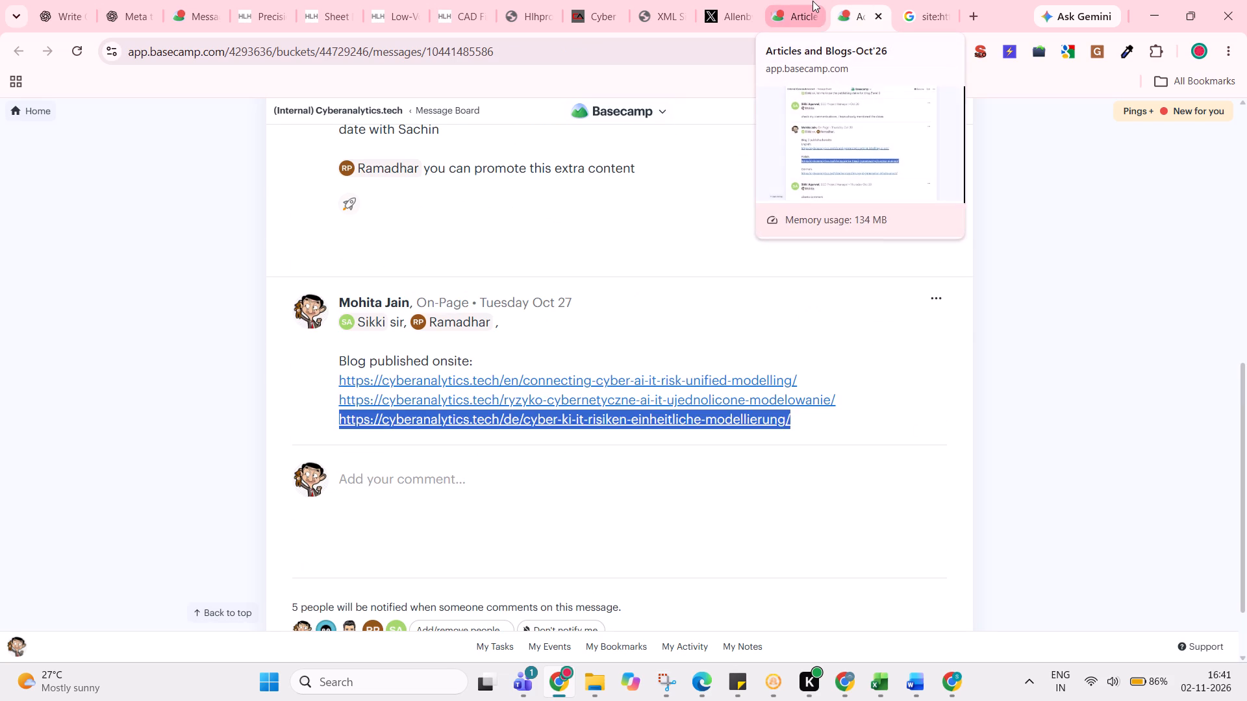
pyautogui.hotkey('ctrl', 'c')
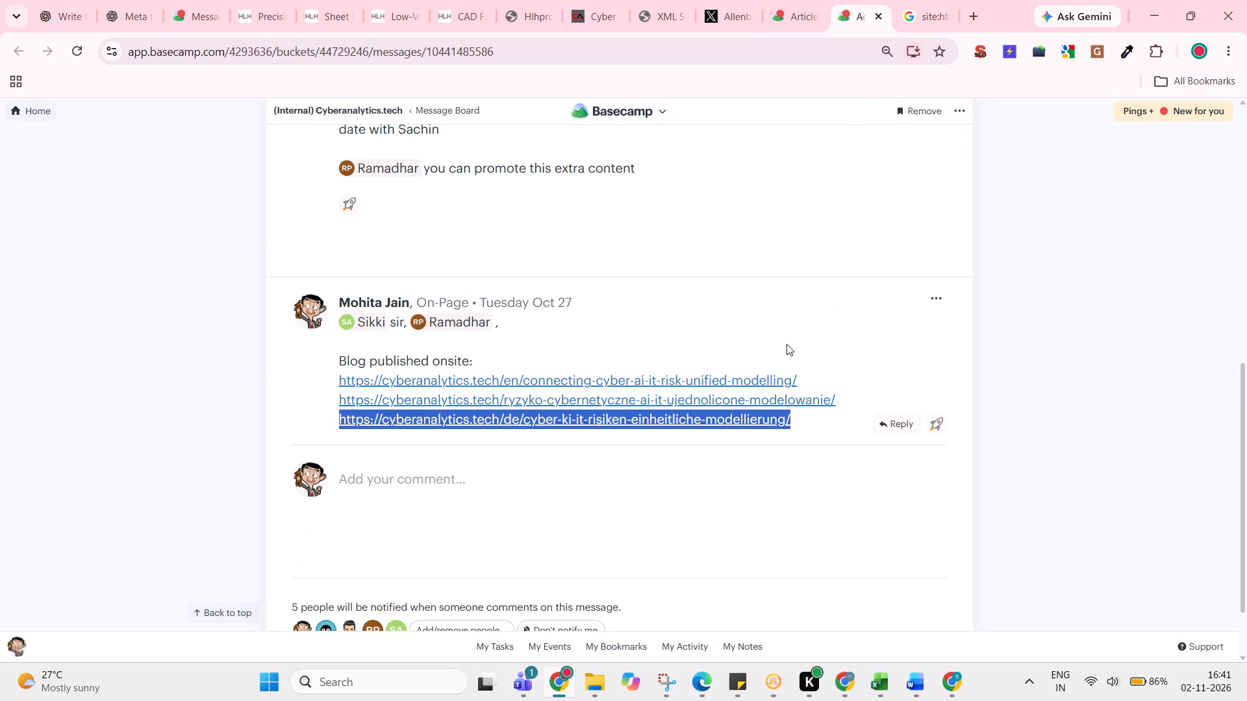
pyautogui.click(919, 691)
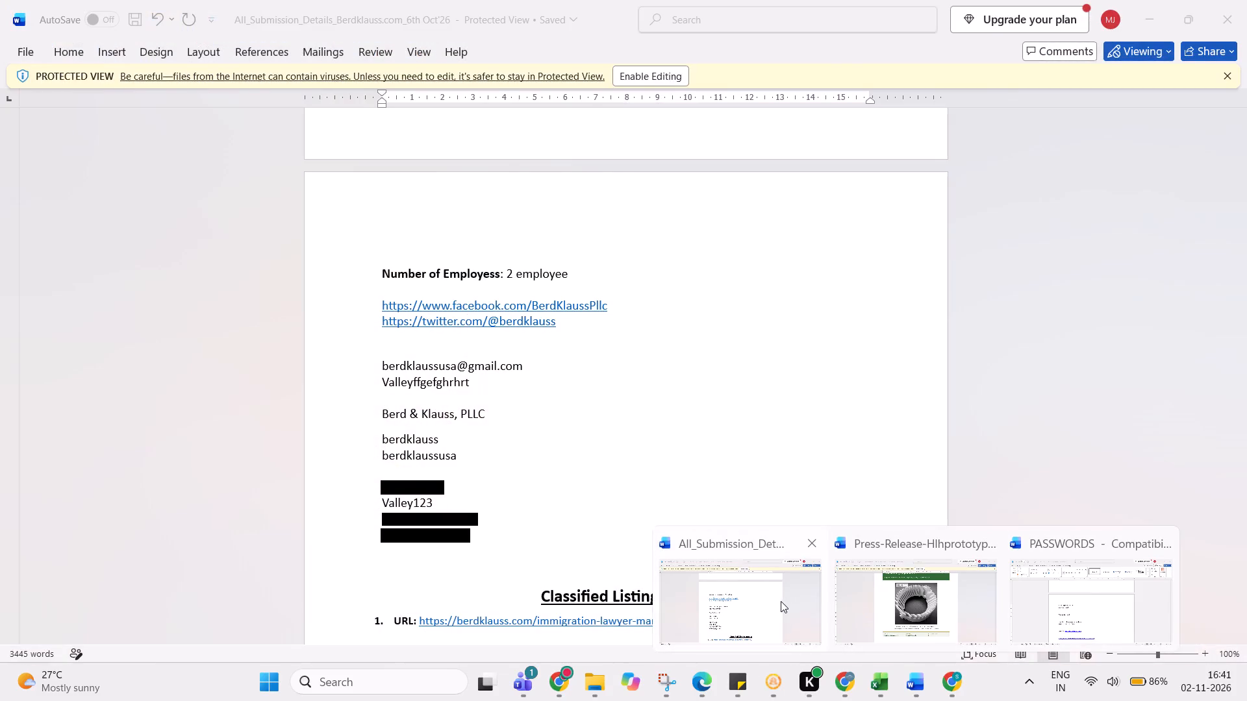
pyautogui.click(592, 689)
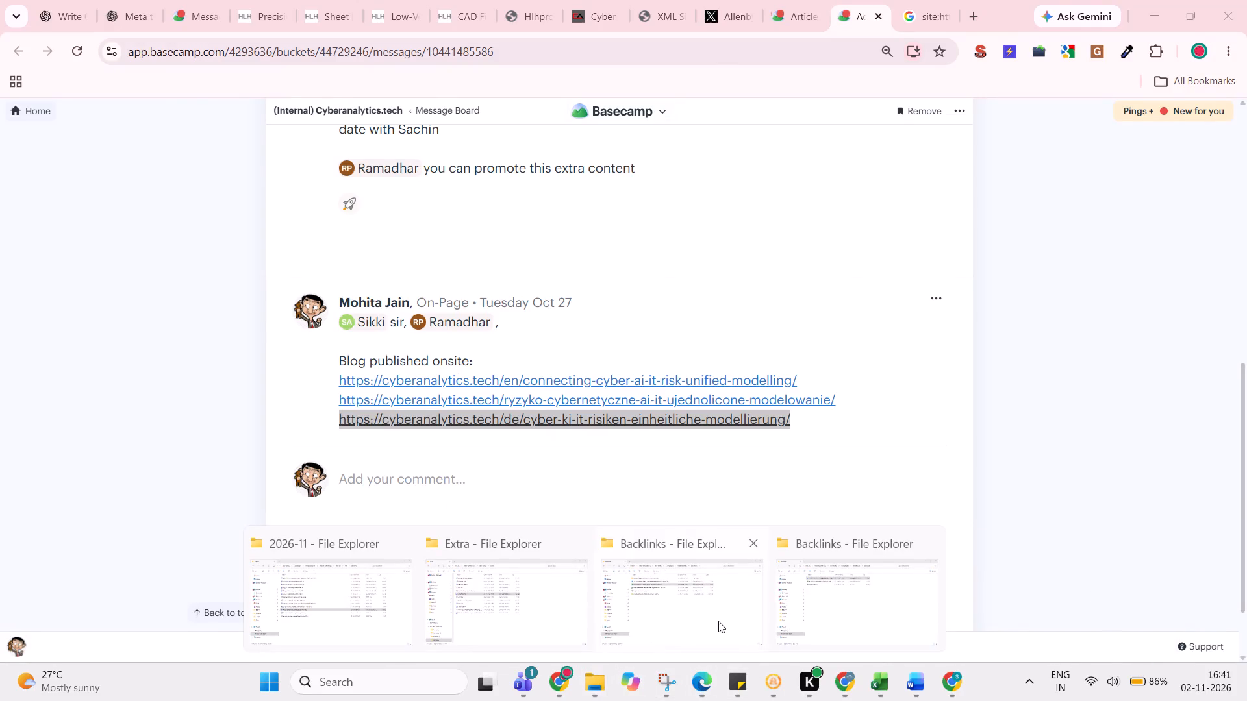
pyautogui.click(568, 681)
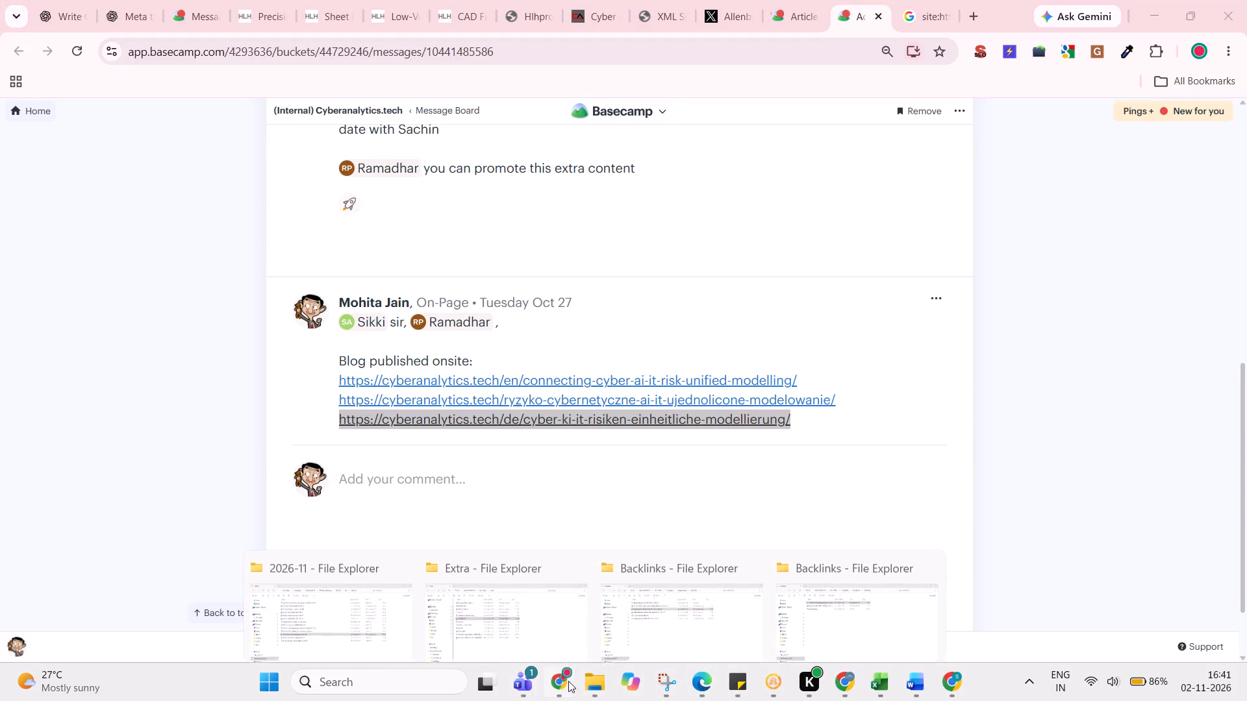
# Copy the German Blog 2 URL (kennzeichnung-ki-generierter-inhalte-ai-act) from the Basecamp articles thread and run a site: search for it on Google.
pyautogui.click(802, 0)
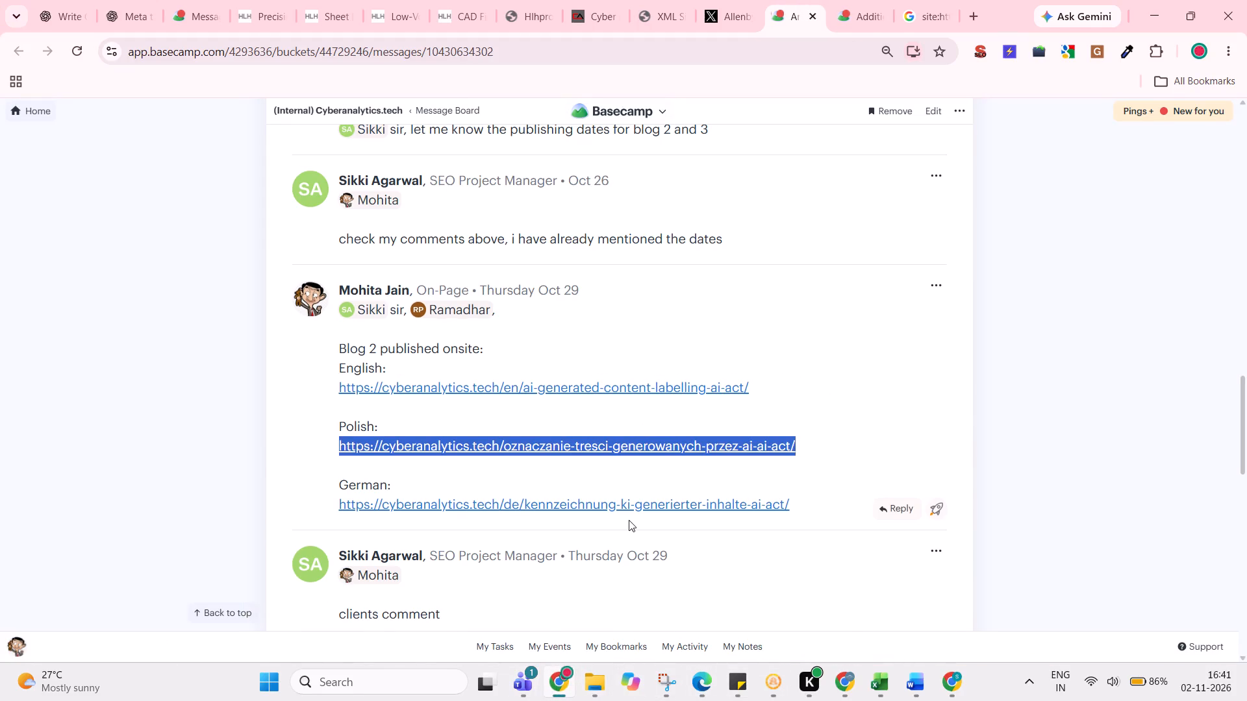
pyautogui.scroll(-1, 629, 520)
pyautogui.moveTo(810, 473); pyautogui.dragTo(403, 487)
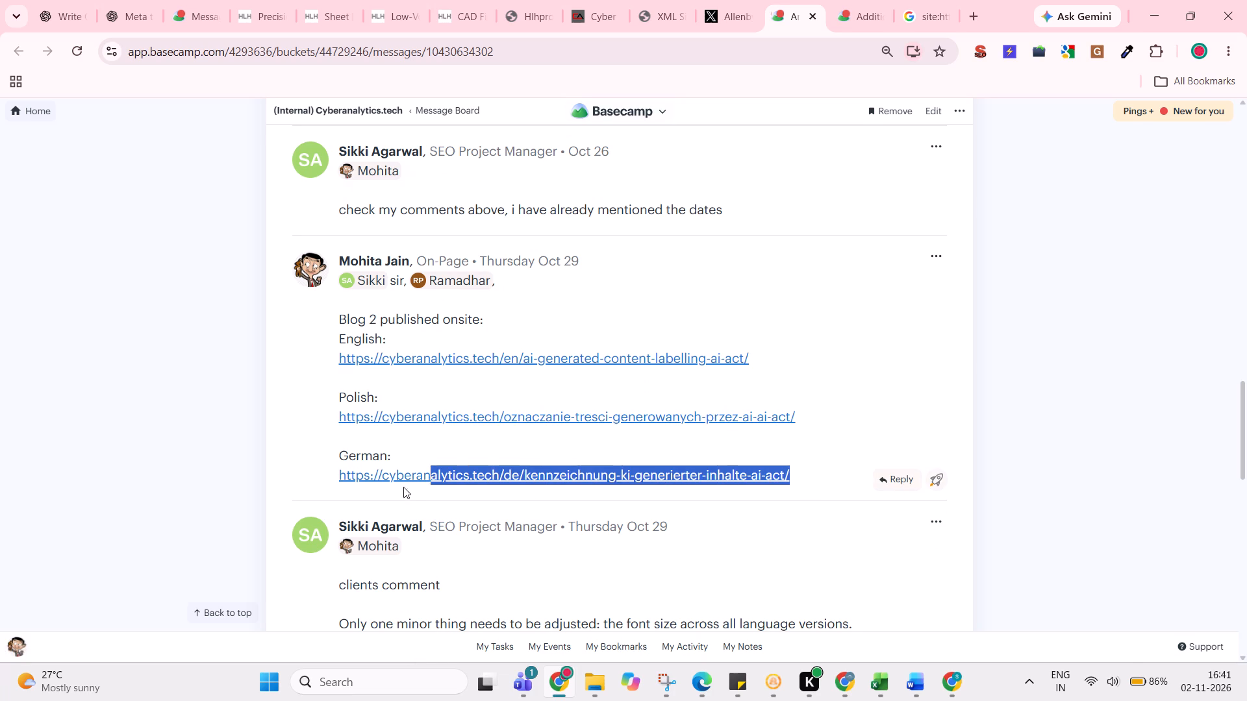
pyautogui.moveTo(403, 487); pyautogui.dragTo(339, 481)
pyautogui.hotkey('ctrl', 'c')
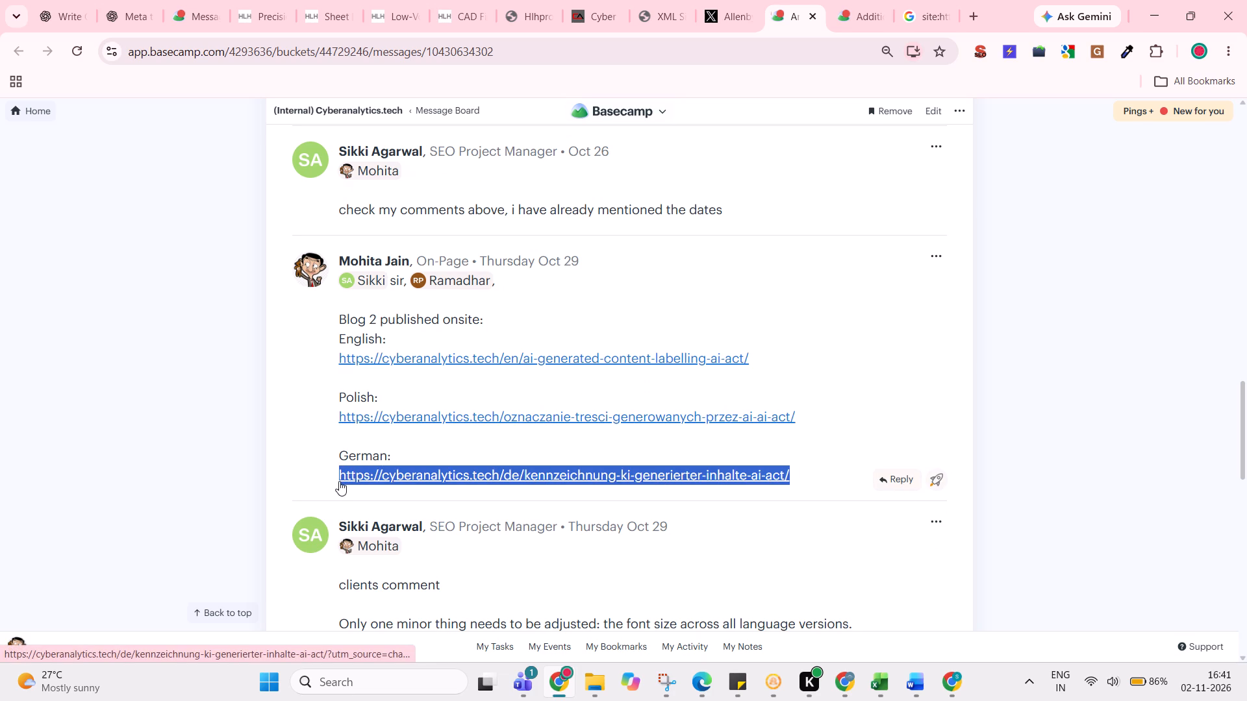
pyautogui.click(920, 0)
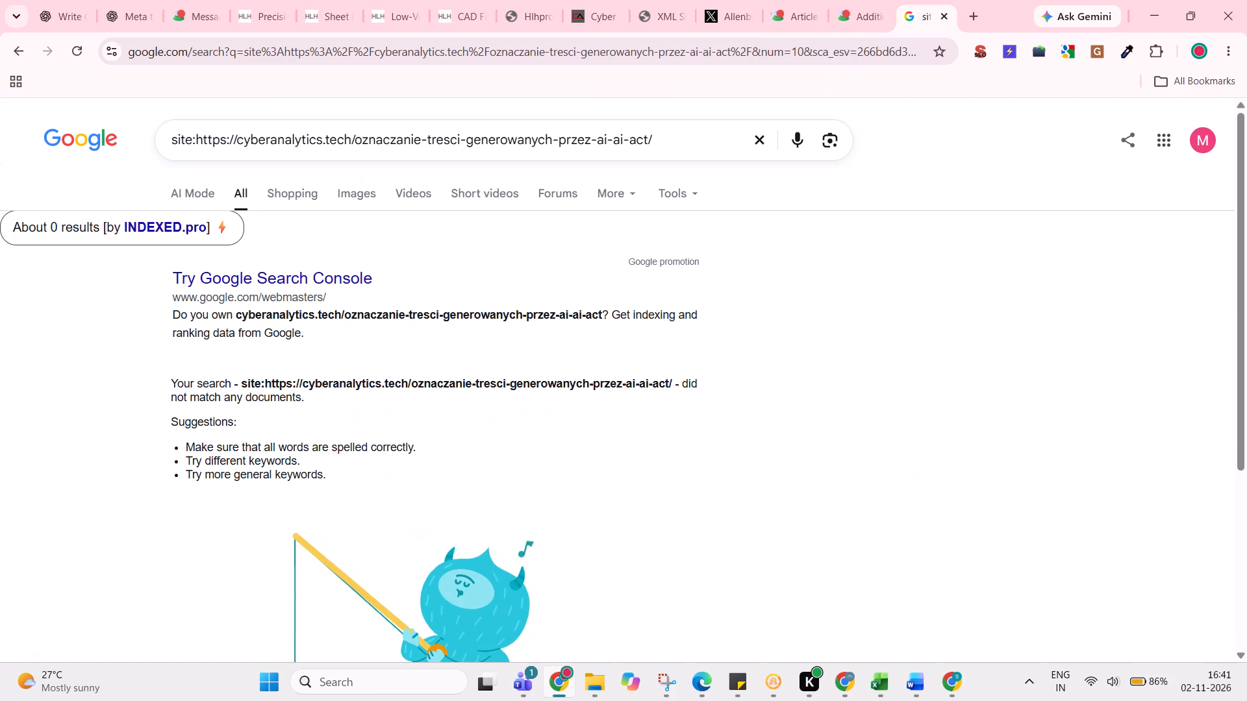
pyautogui.moveTo(665, 136); pyautogui.dragTo(238, 162)
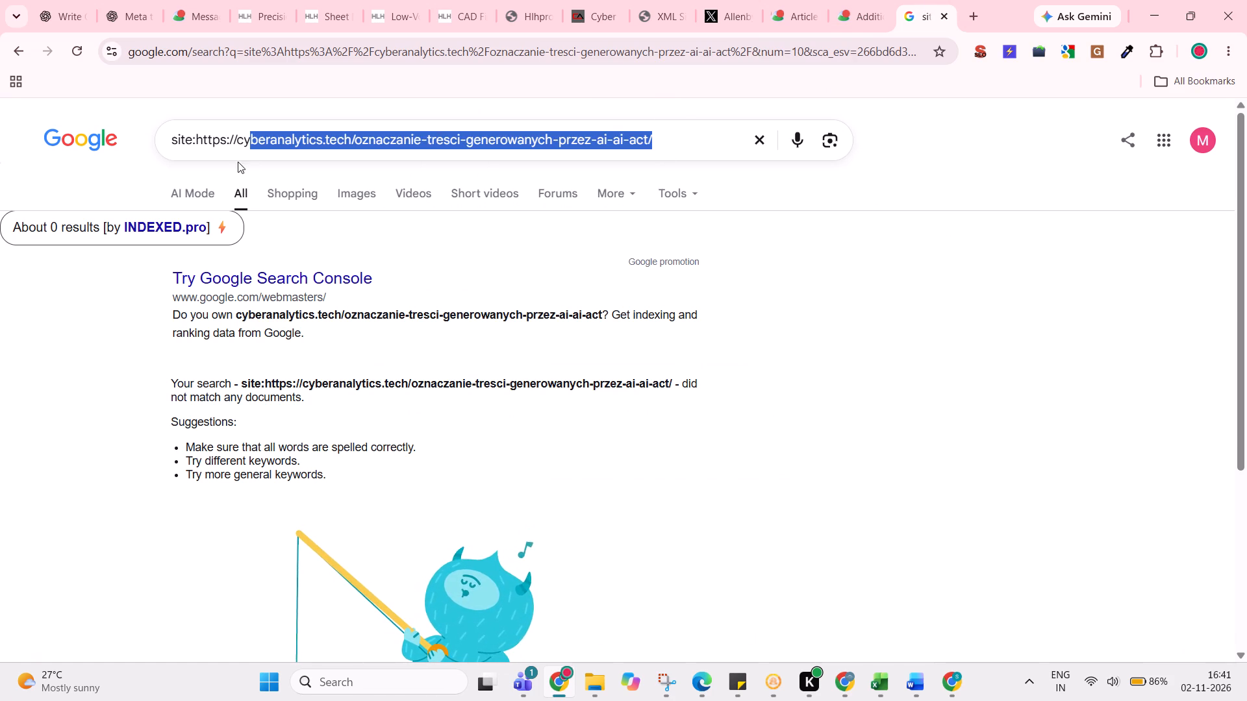
pyautogui.moveTo(238, 162); pyautogui.dragTo(194, 153)
pyautogui.press('BackSpace')
pyautogui.hotkey('ctrl', 'v')
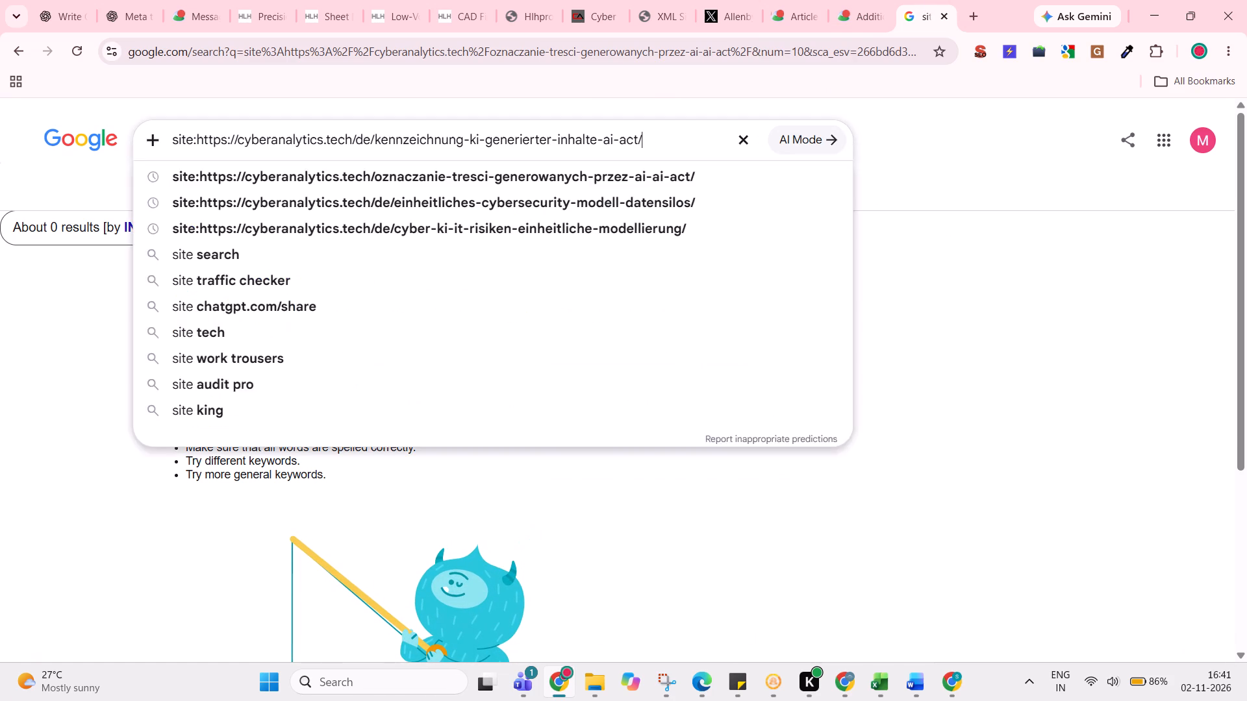
pyautogui.press('Return')
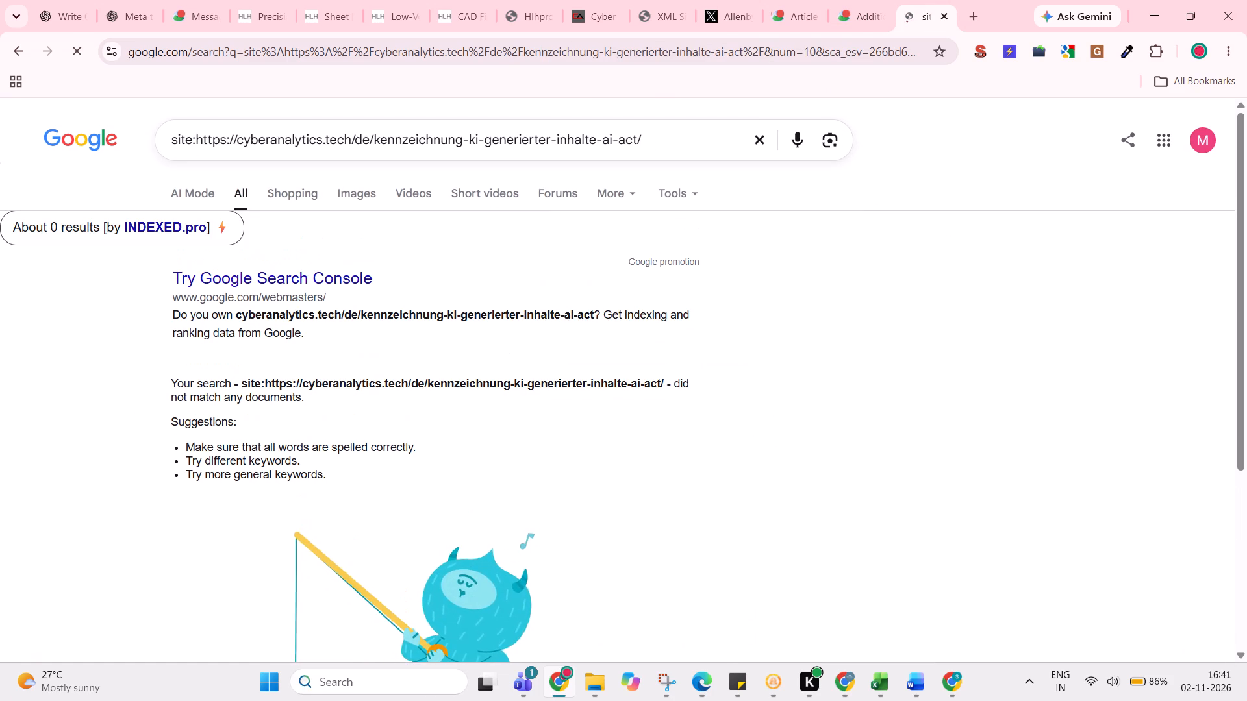
# Open Windows search.
pyautogui.click(334, 687)
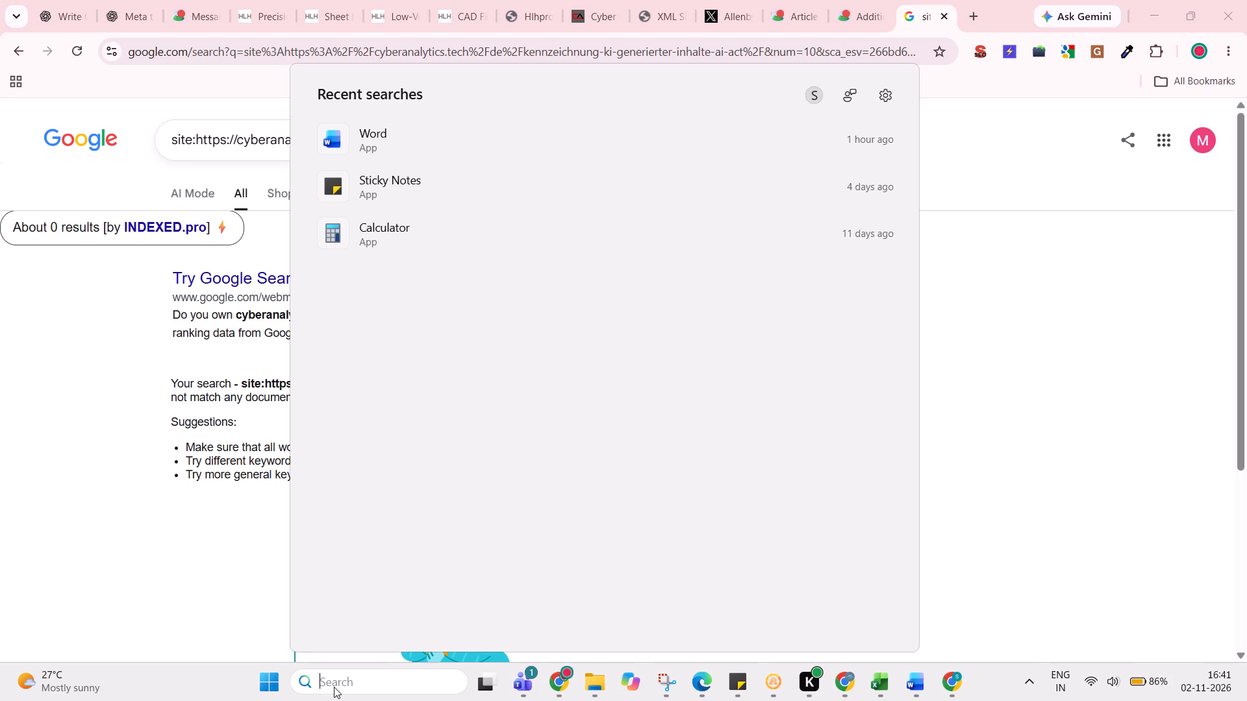
pyautogui.write('word')
pyautogui.press('Return')
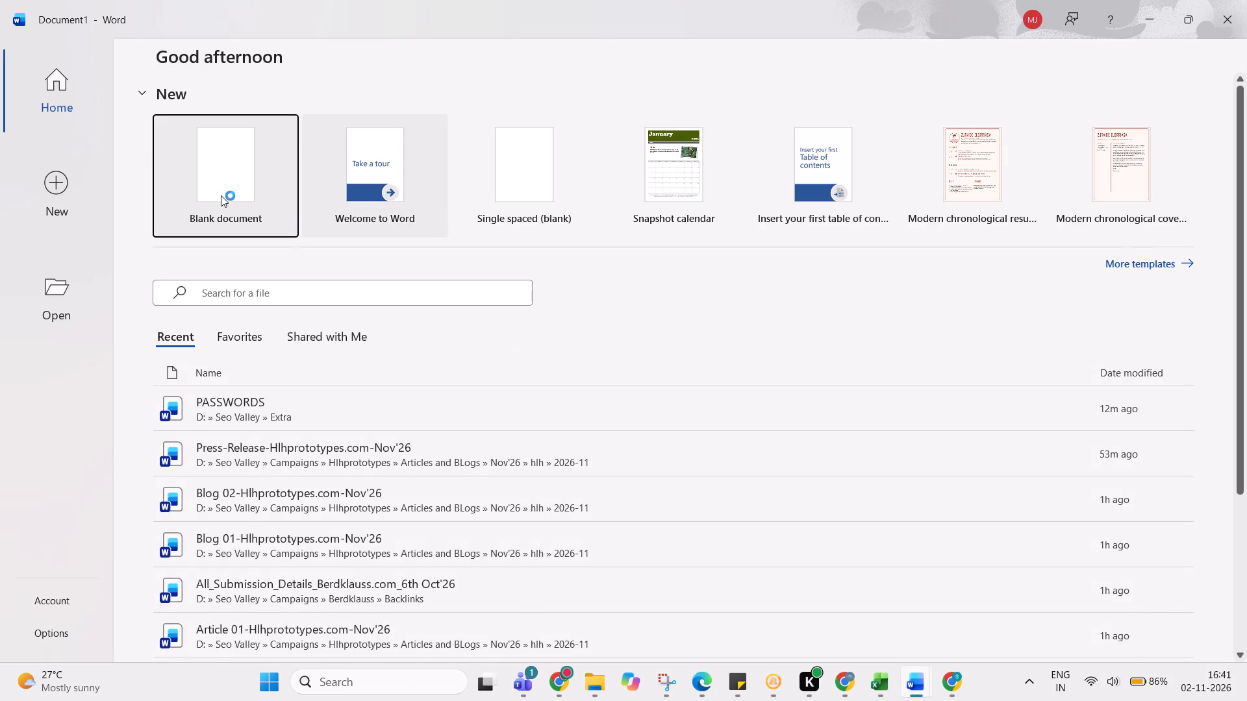
pyautogui.click(221, 195)
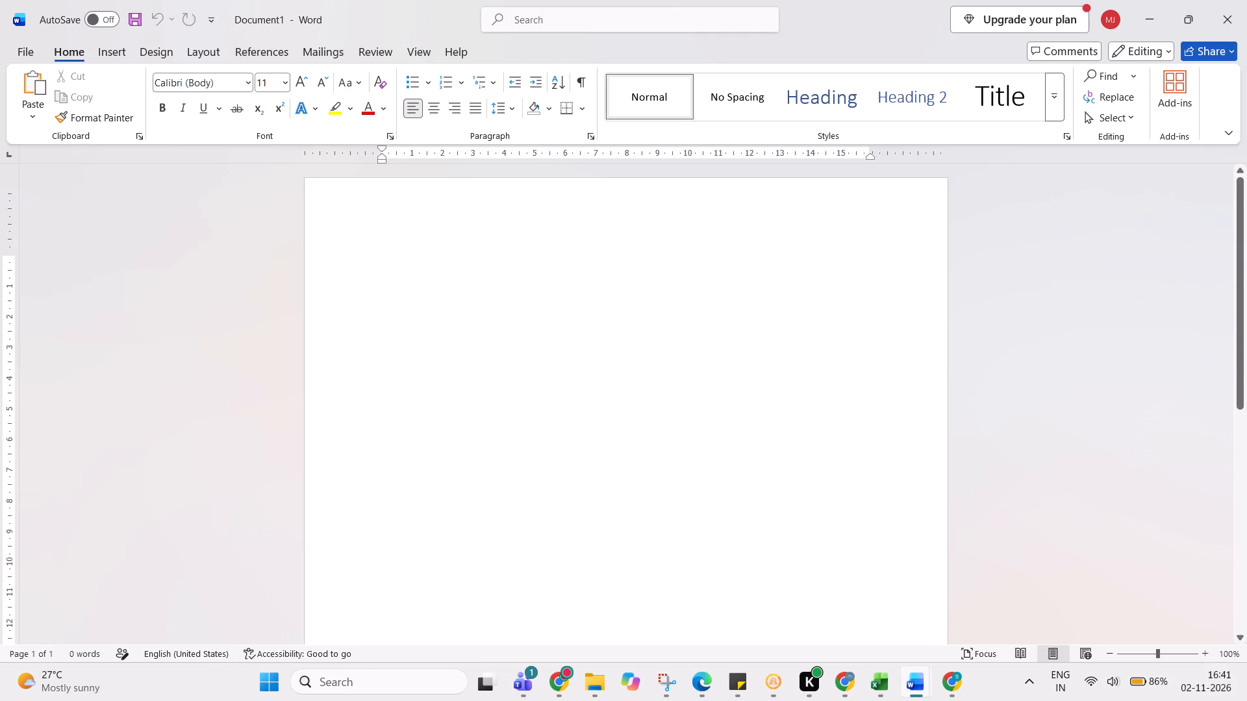
pyautogui.hotkey('ctrl', 'v')
pyautogui.press('Return')
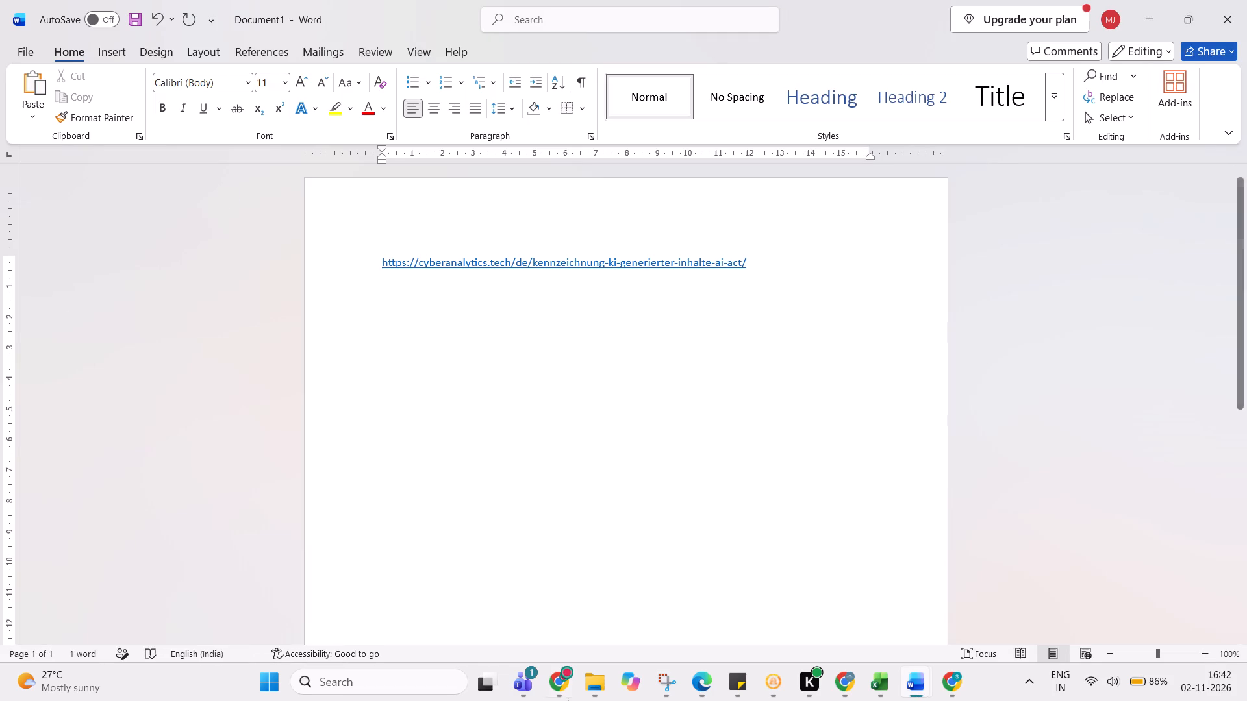
pyautogui.click(568, 690)
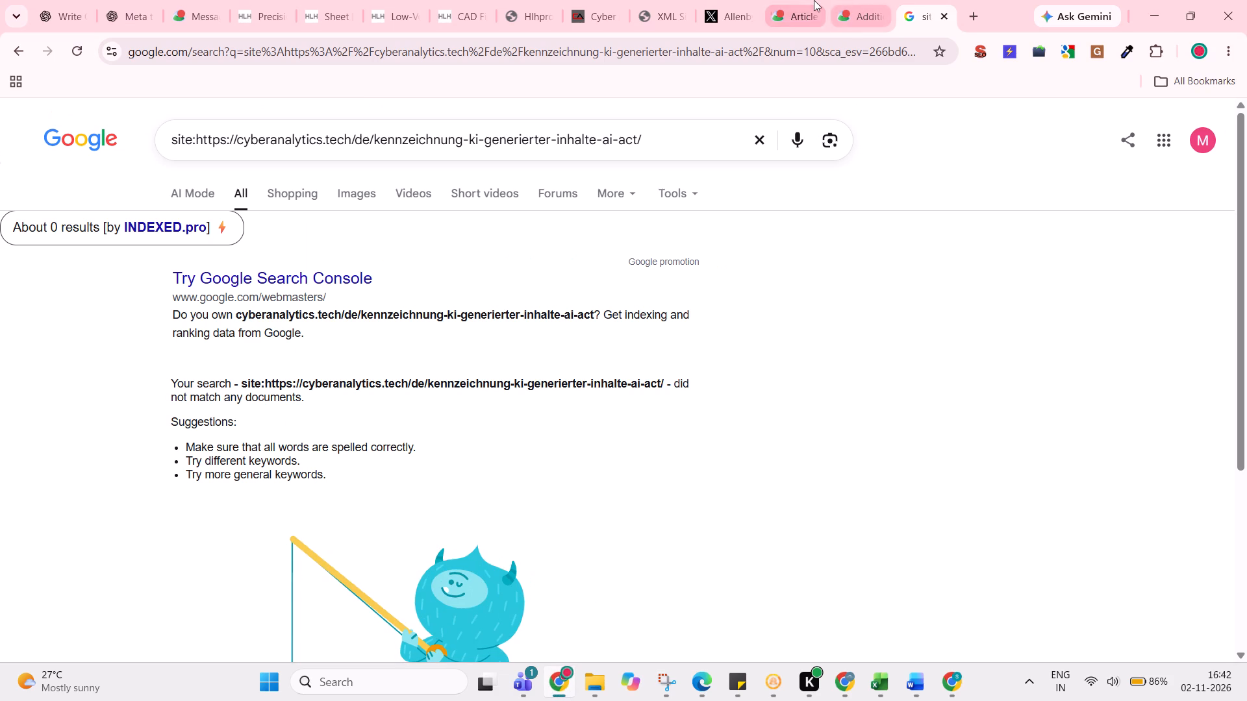
pyautogui.click(814, 0)
pyautogui.moveTo(804, 414); pyautogui.dragTo(483, 426)
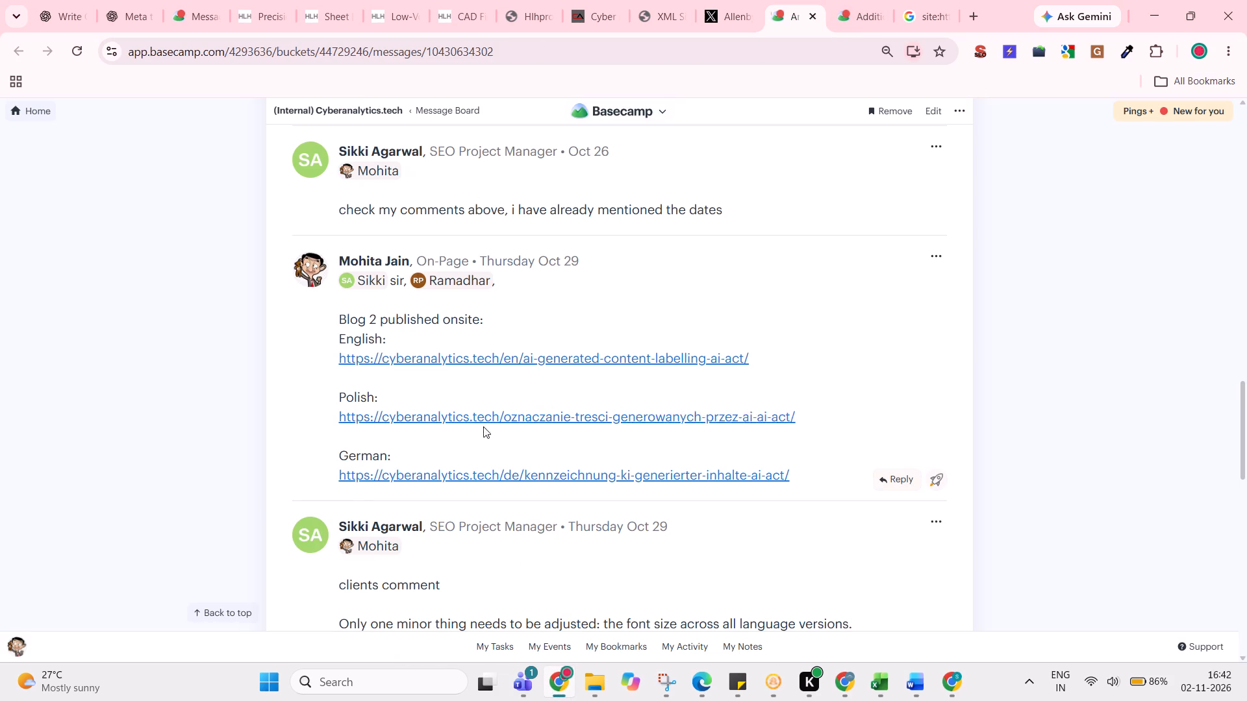
pyautogui.moveTo(483, 426); pyautogui.dragTo(321, 424)
pyautogui.hotkey('ctrl', 'c')
pyautogui.hotkey('alt', 'Tab')
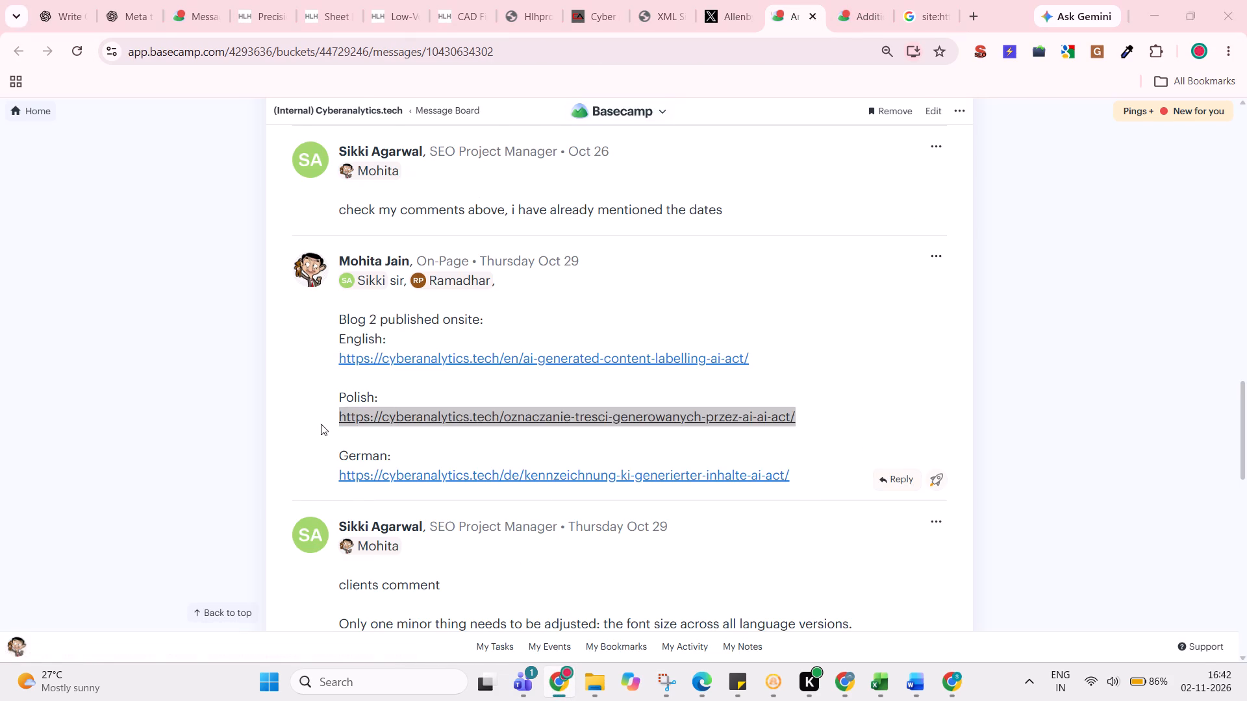
pyautogui.hotkey('ctrl', 'v')
pyautogui.press('Return')
pyautogui.hotkey('alt', 'Tab')
pyautogui.scroll(4, 663, 374)
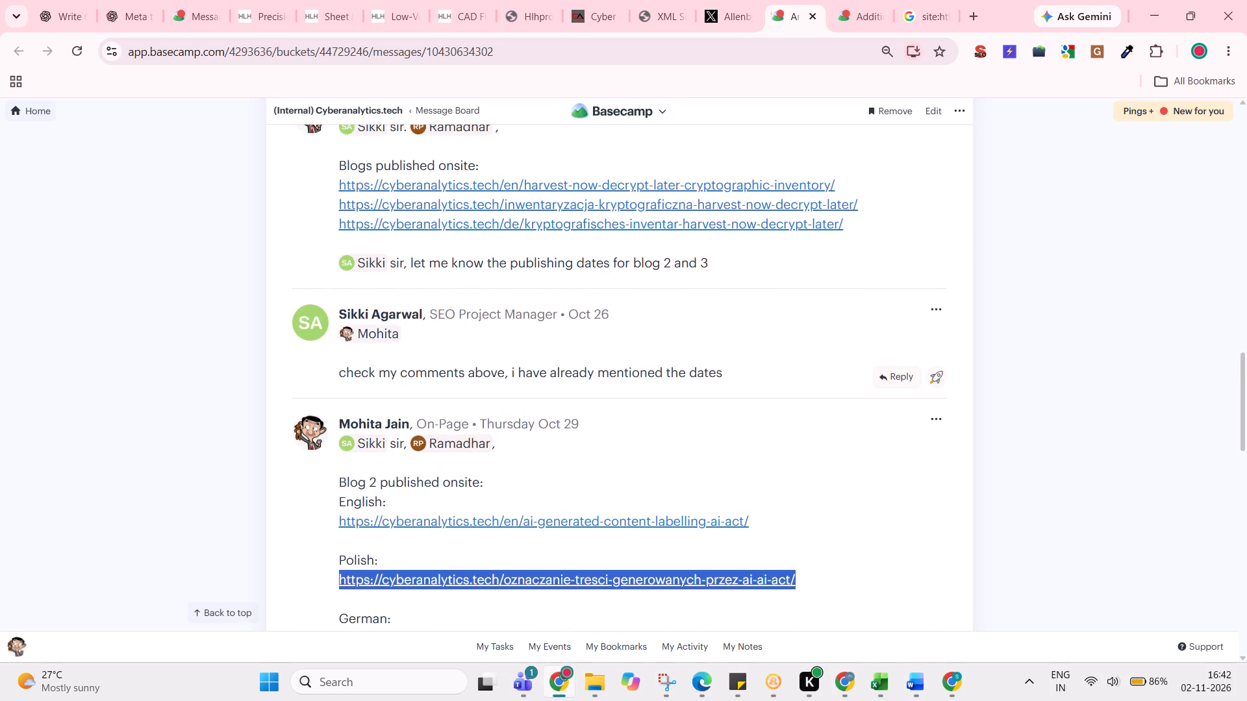
pyautogui.scroll(1, 663, 374)
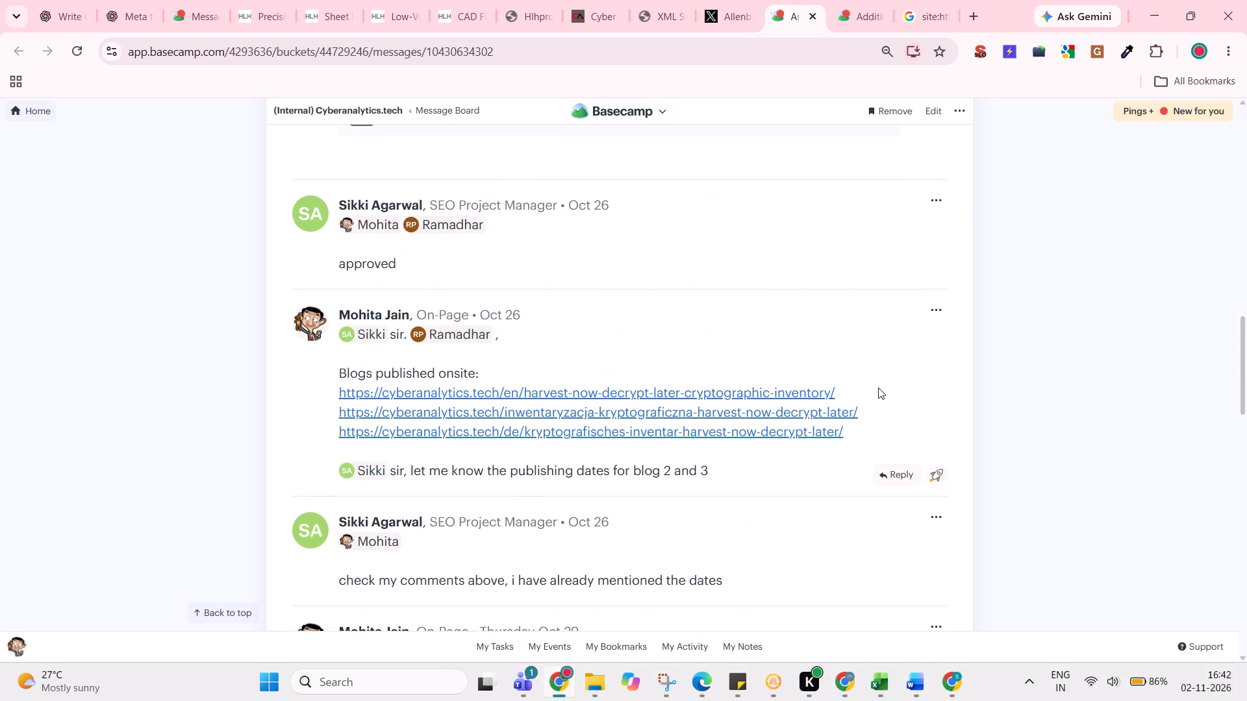
pyautogui.moveTo(878, 387); pyautogui.dragTo(326, 399)
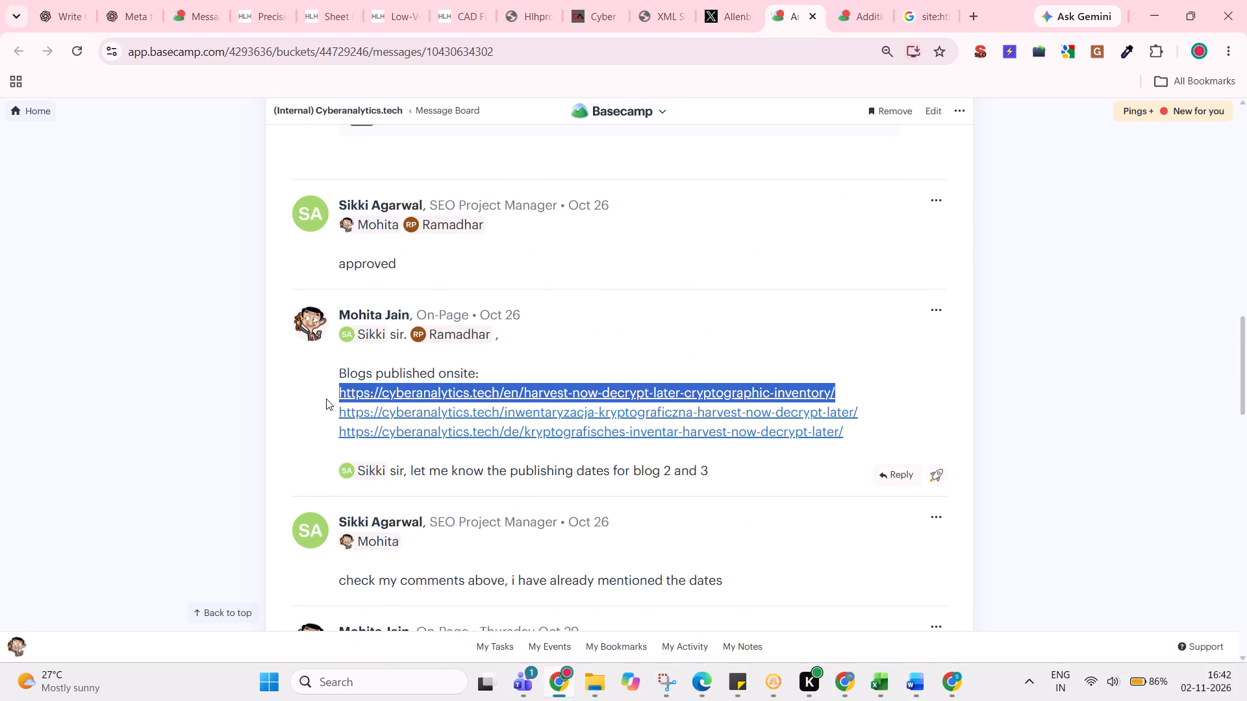
pyautogui.hotkey('ctrl', 'c')
pyautogui.click(935, 0)
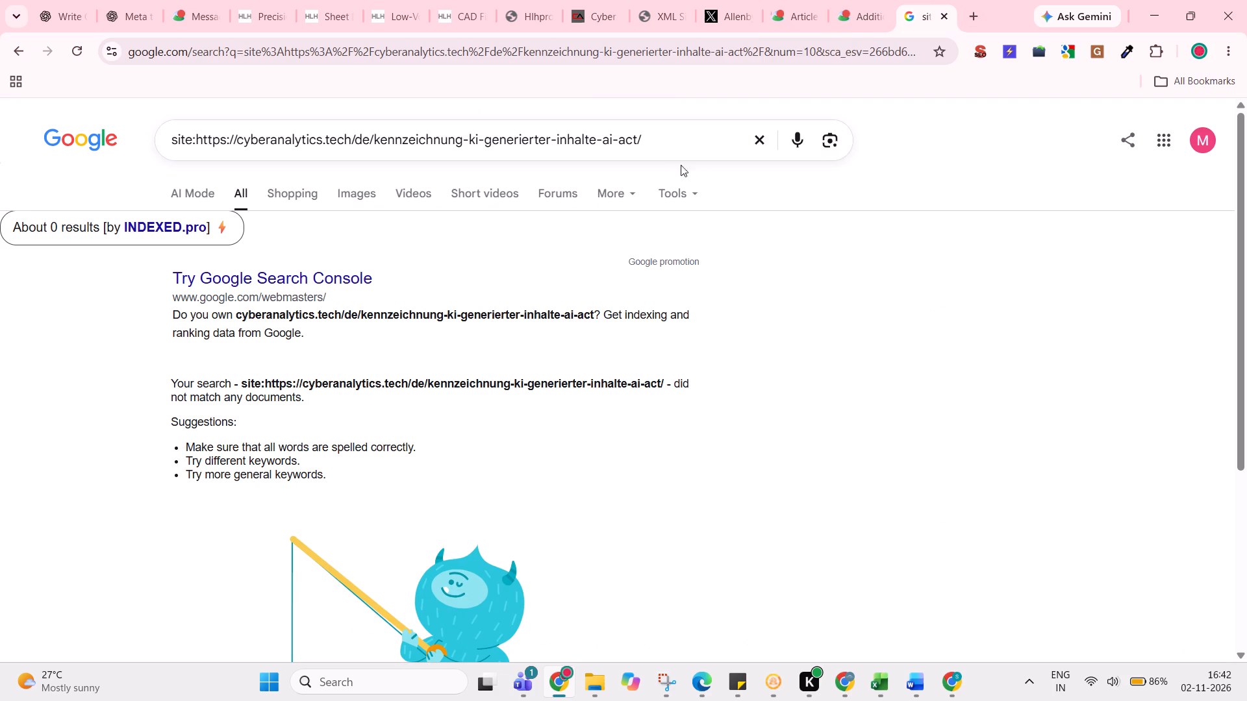
pyautogui.moveTo(656, 138); pyautogui.dragTo(199, 134)
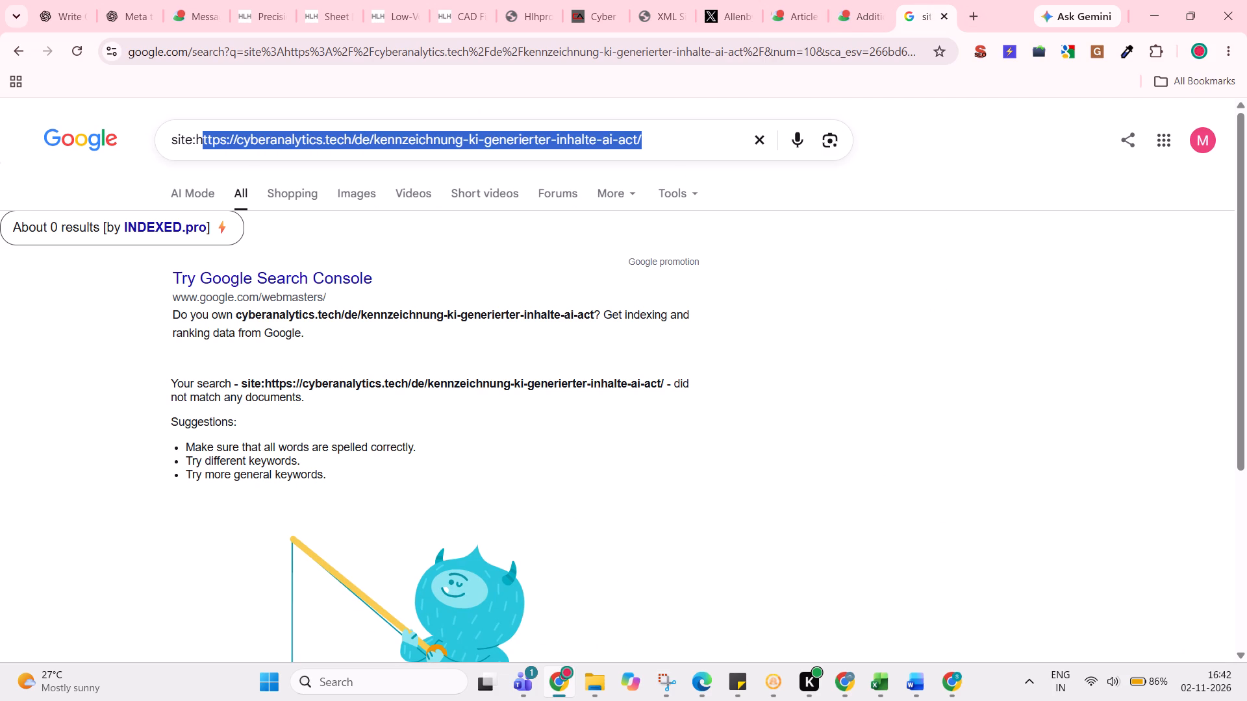
pyautogui.moveTo(199, 134); pyautogui.dragTo(198, 134)
pyautogui.hotkey('ctrl', 'BackSpace')
pyautogui.hotkey('ctrl', 'v')
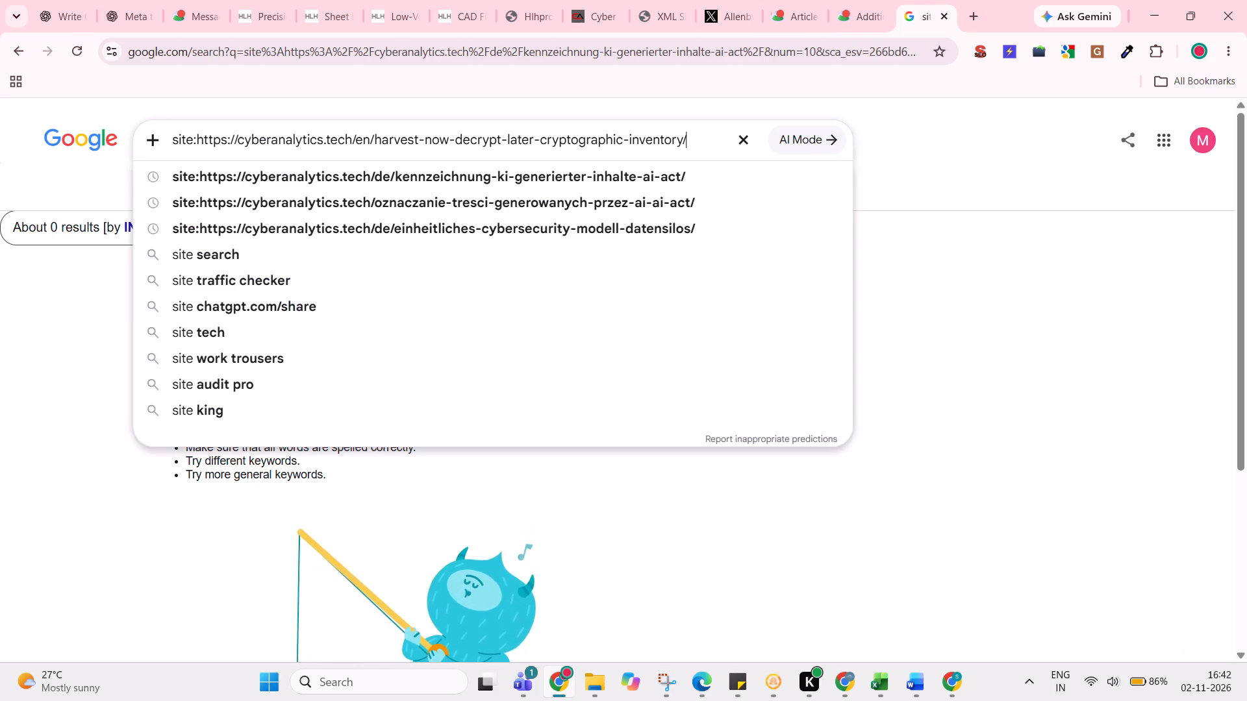
pyautogui.press('Return')
pyautogui.click(861, 0)
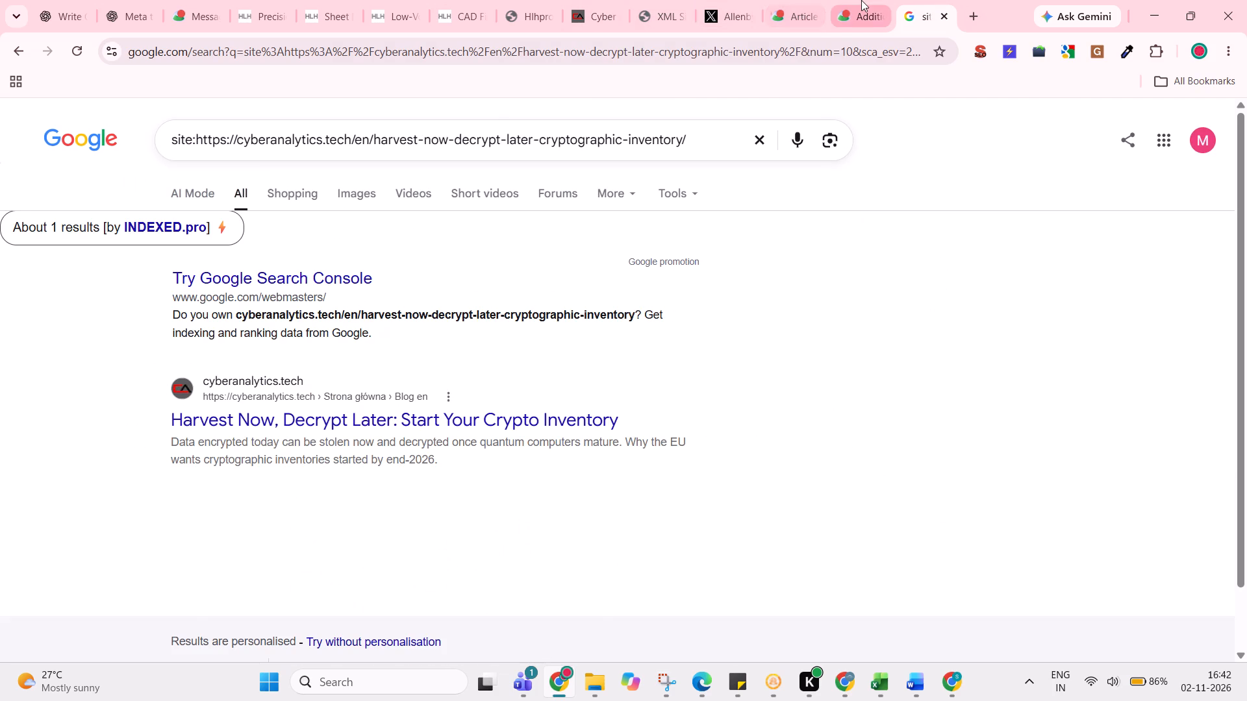
pyautogui.click(786, 0)
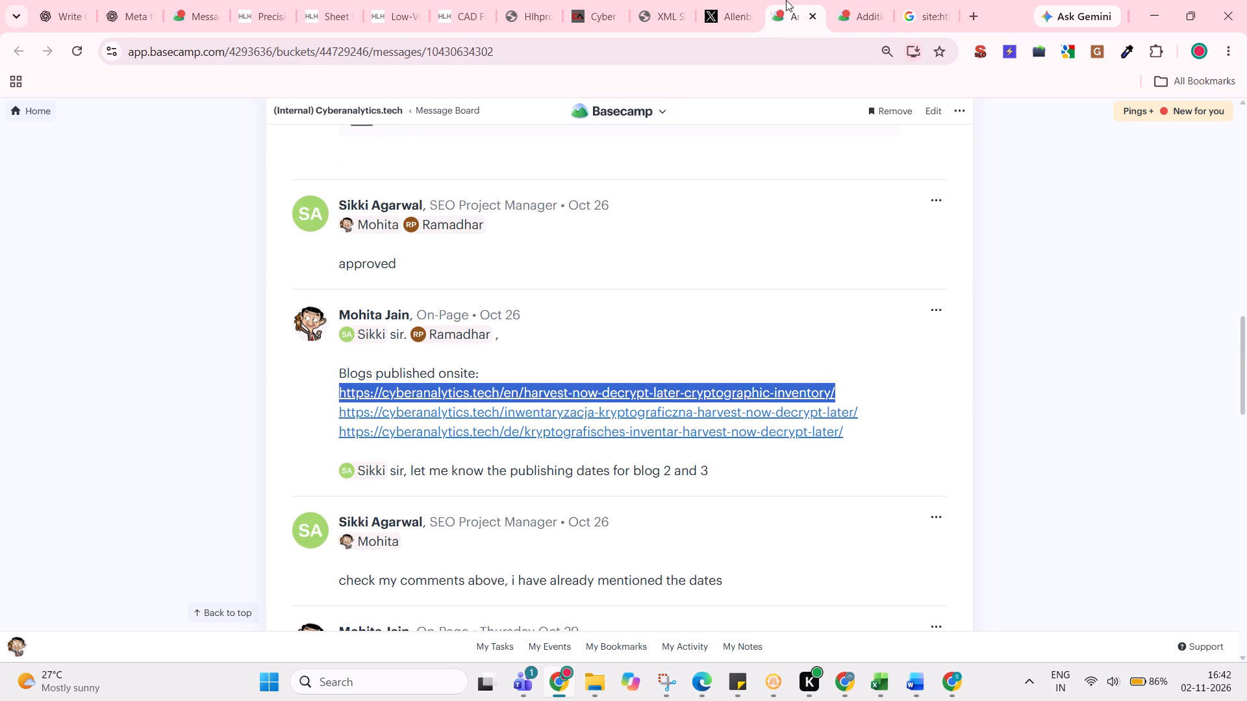
pyautogui.moveTo(875, 412); pyautogui.dragTo(398, 420)
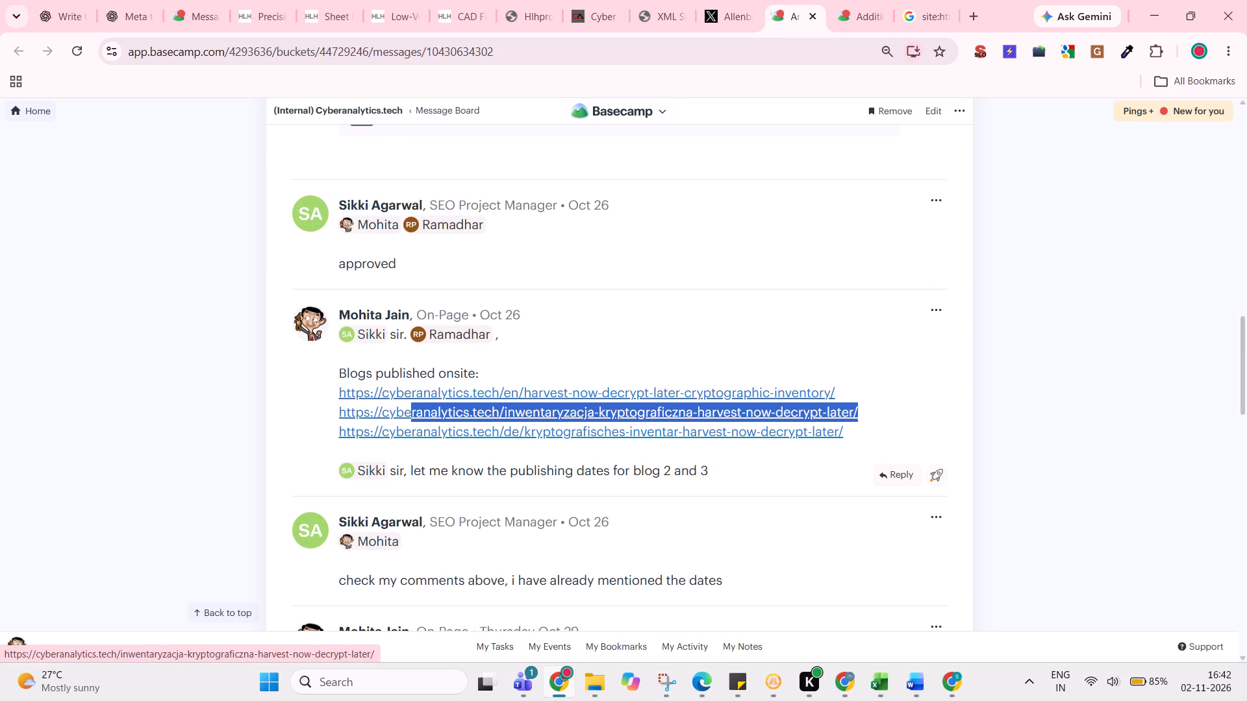
pyautogui.moveTo(398, 420); pyautogui.dragTo(337, 412)
pyautogui.hotkey('ctrl', 'c')
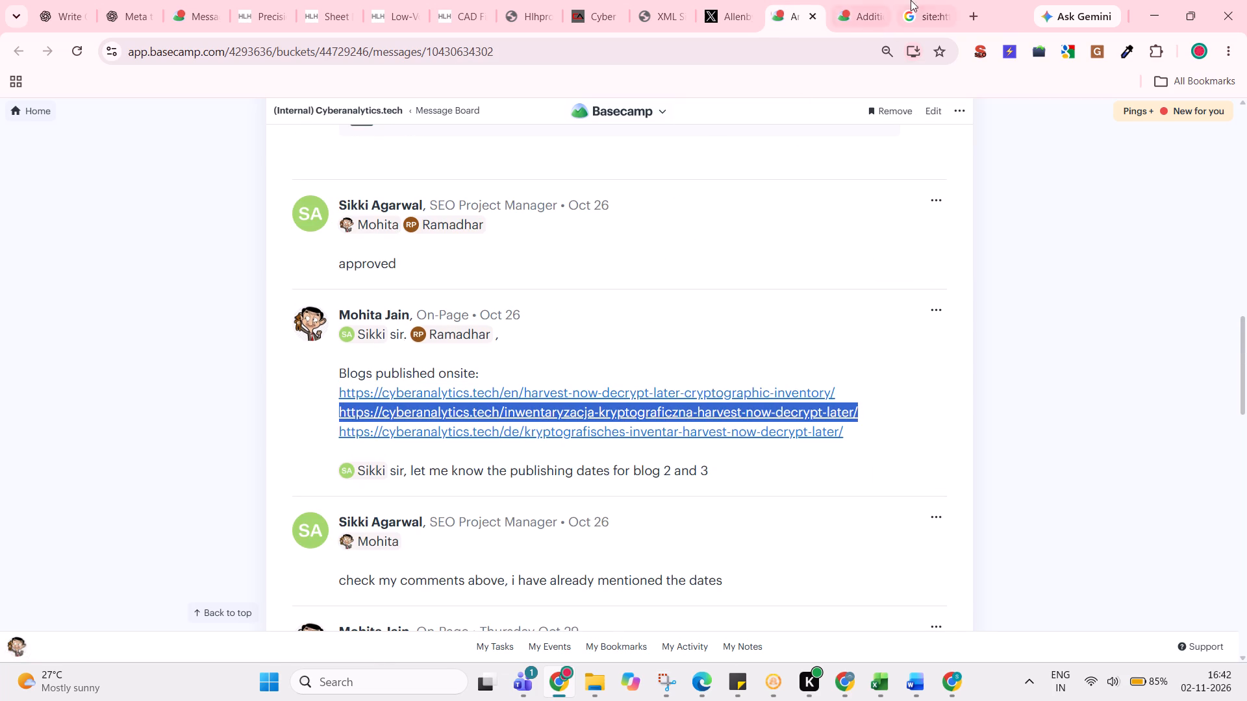
pyautogui.click(931, 0)
pyautogui.moveTo(699, 143); pyautogui.dragTo(481, 128)
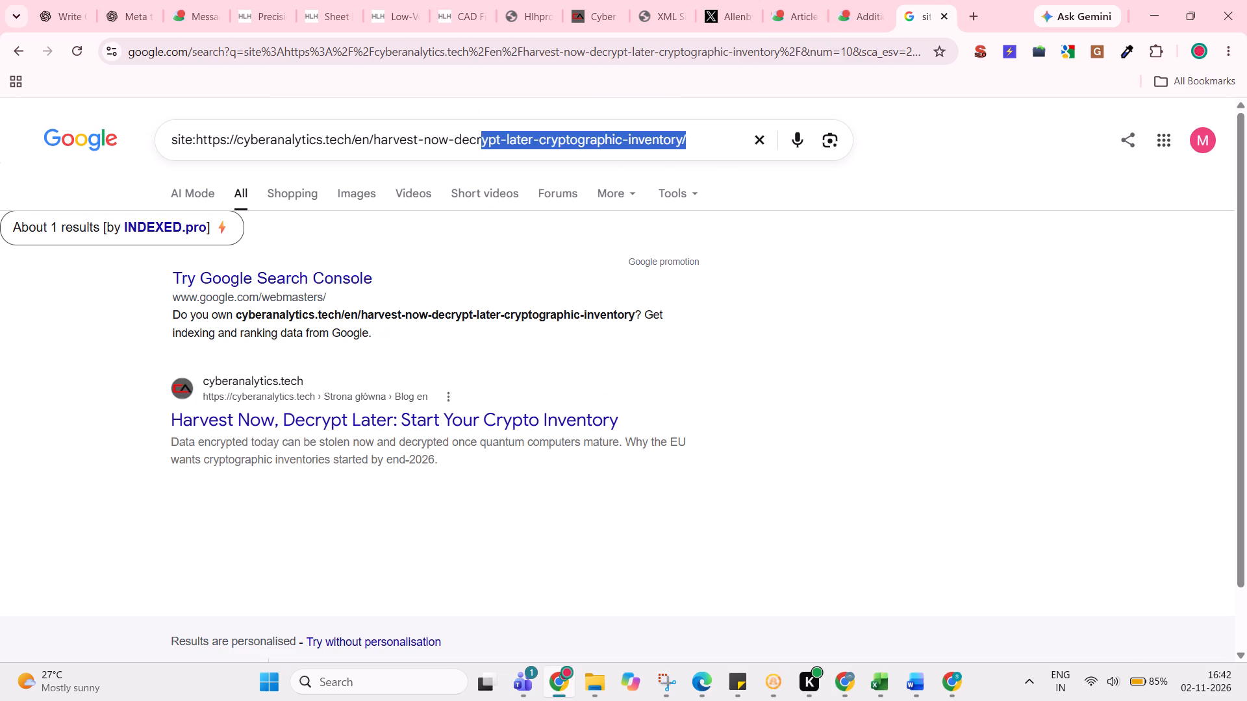
pyautogui.moveTo(481, 128); pyautogui.dragTo(199, 136)
pyautogui.press('BackSpace')
pyautogui.hotkey('ctrl', 'v')
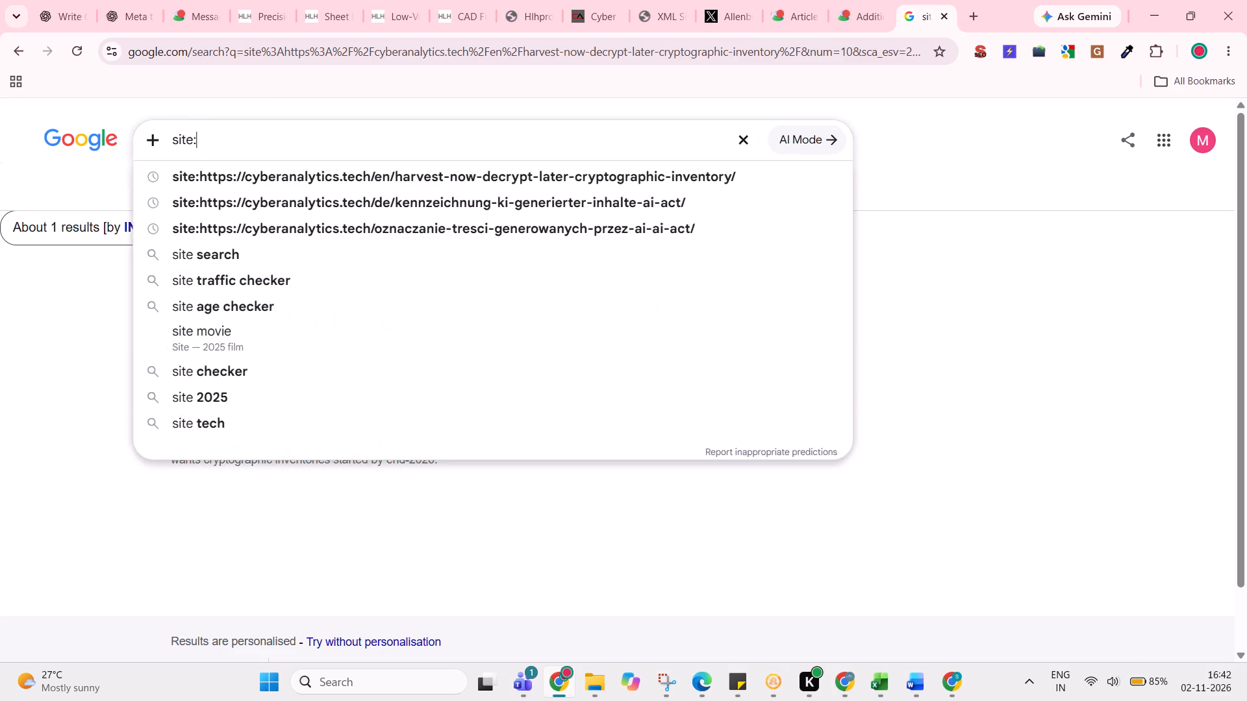
pyautogui.press('Return')
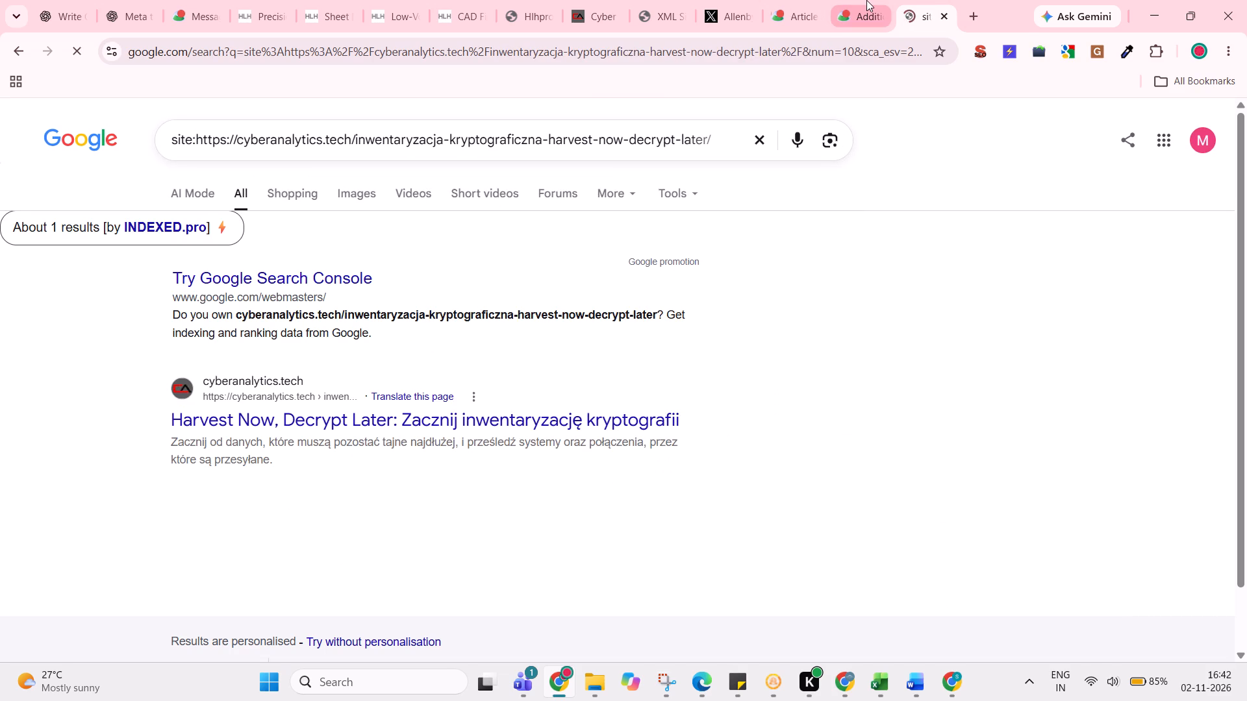
pyautogui.click(804, 0)
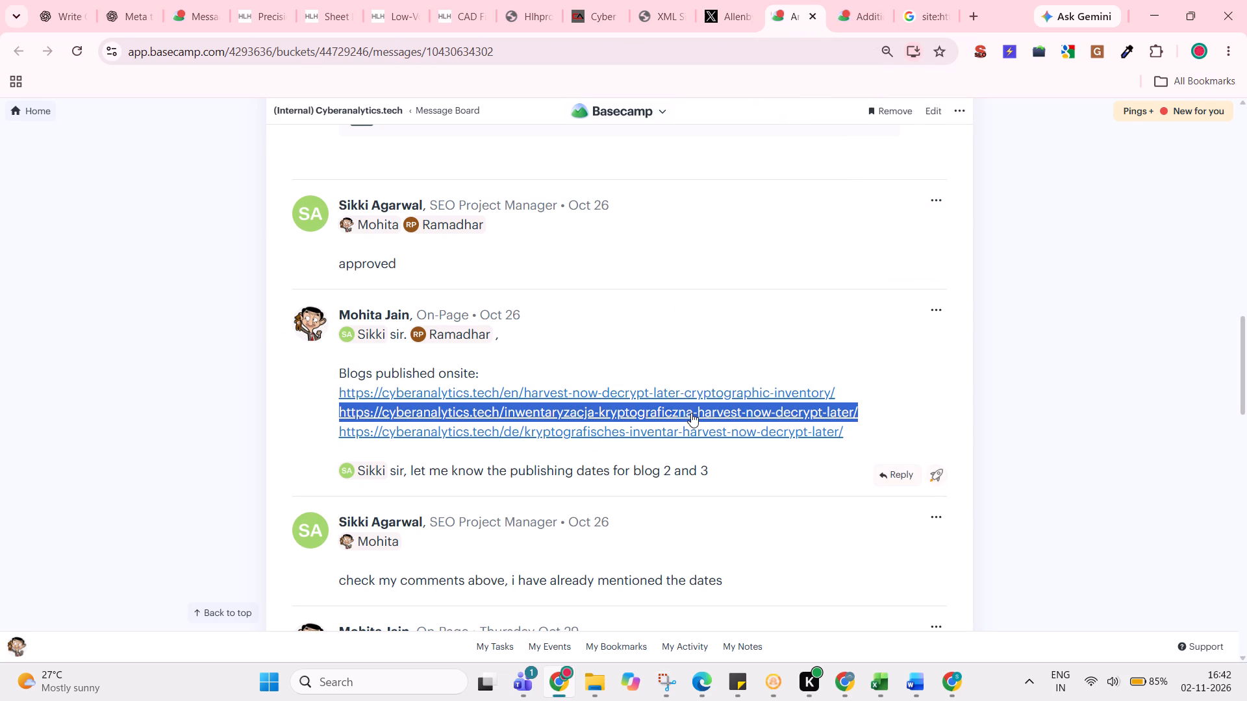
pyautogui.moveTo(859, 436); pyautogui.dragTo(359, 450)
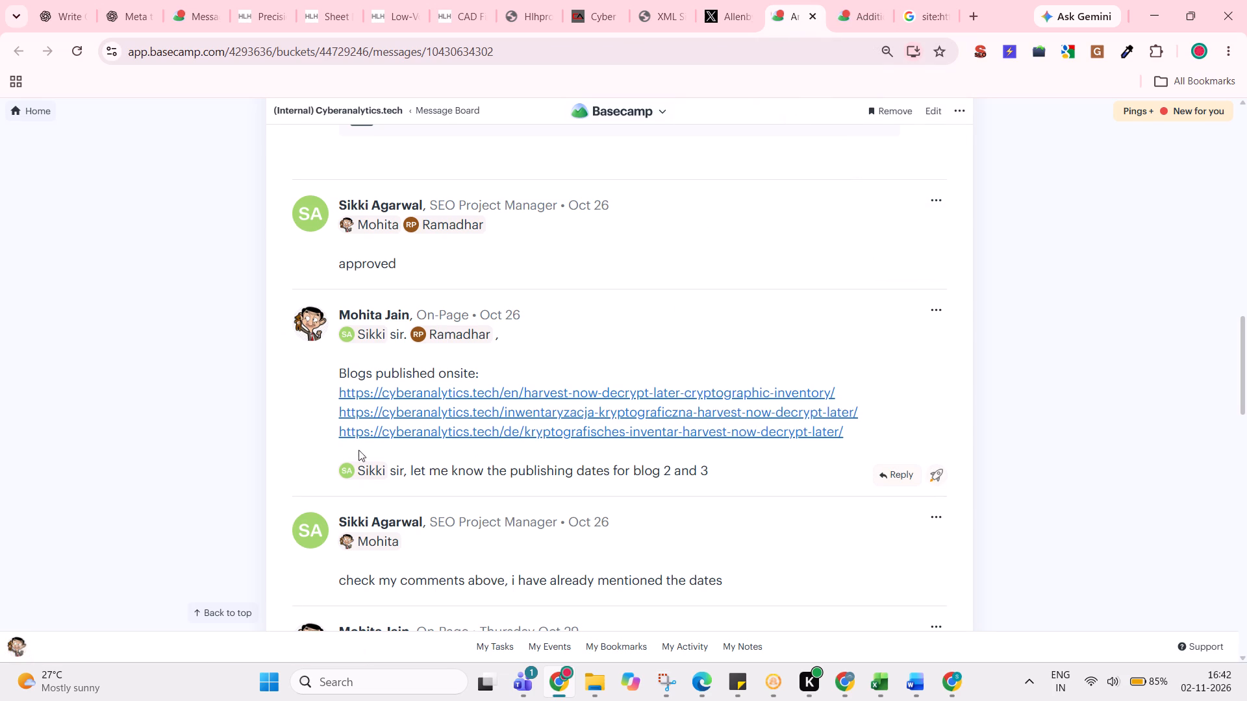
pyautogui.moveTo(359, 450); pyautogui.dragTo(322, 429)
pyautogui.hotkey('ctrl', 'c')
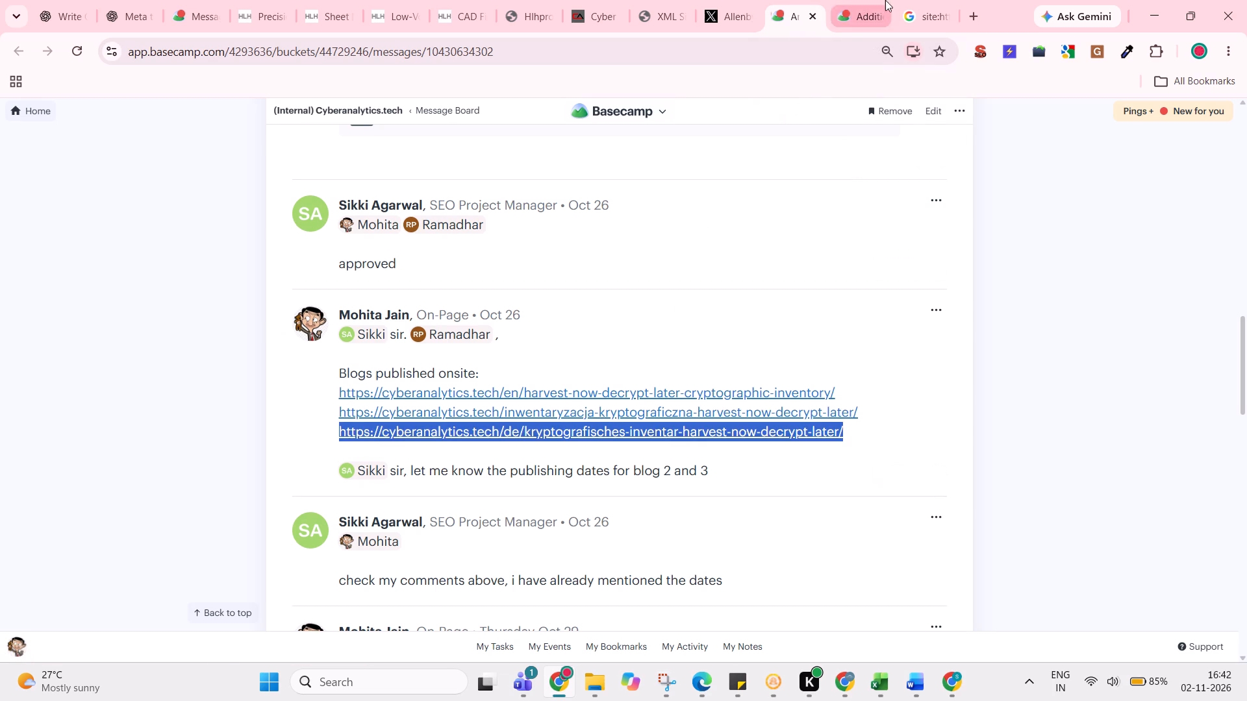
pyautogui.click(914, 0)
pyautogui.moveTo(716, 141); pyautogui.dragTo(433, 147)
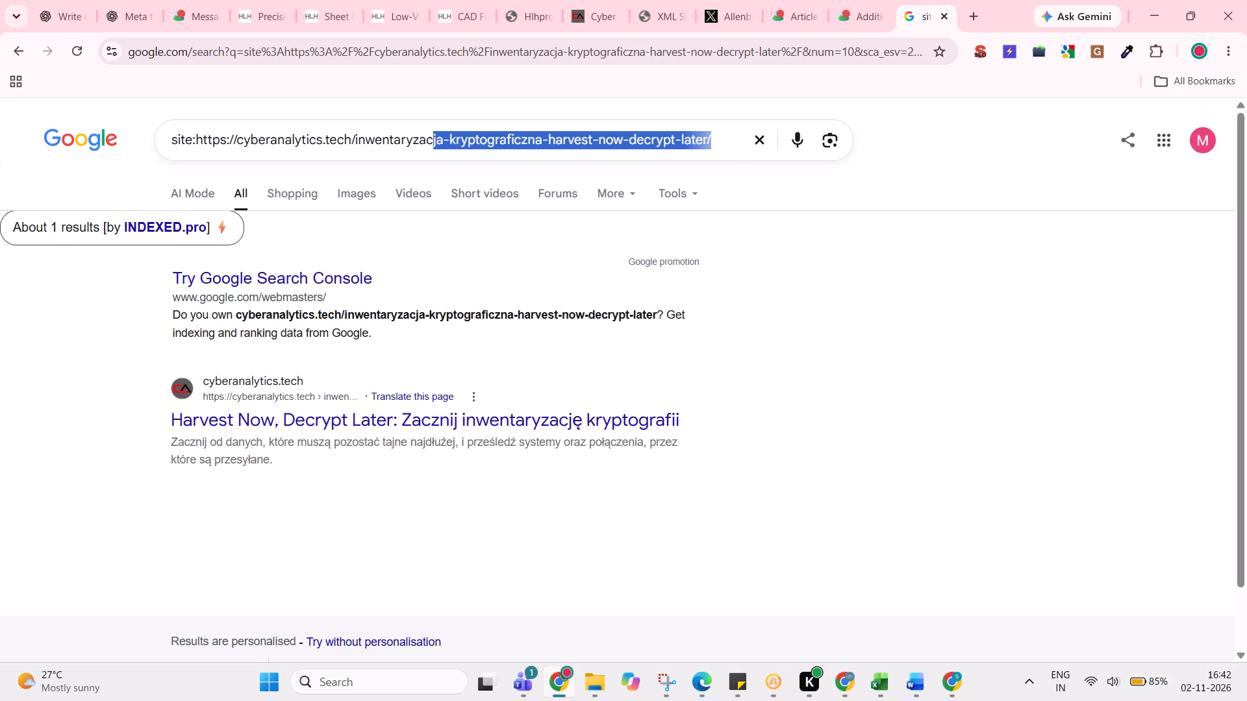
pyautogui.moveTo(433, 147); pyautogui.dragTo(195, 138)
pyautogui.press('BackSpace')
pyautogui.hotkey('ctrl', 'v')
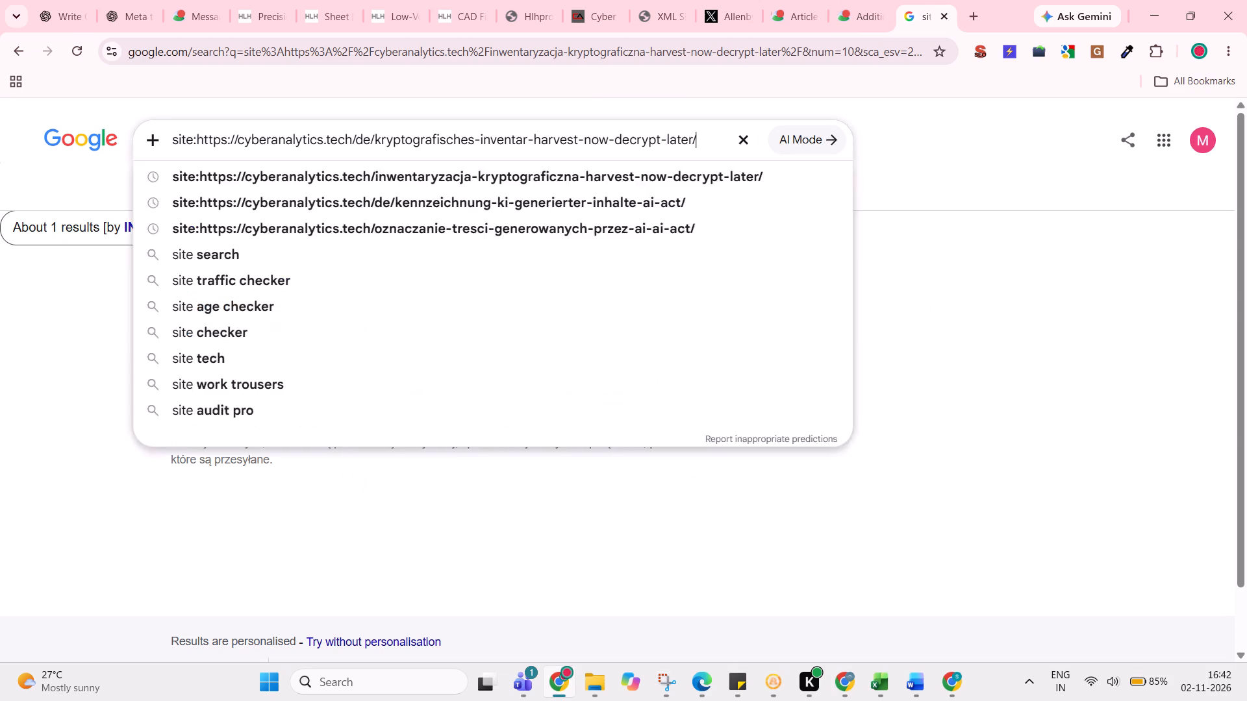
pyautogui.press('Return')
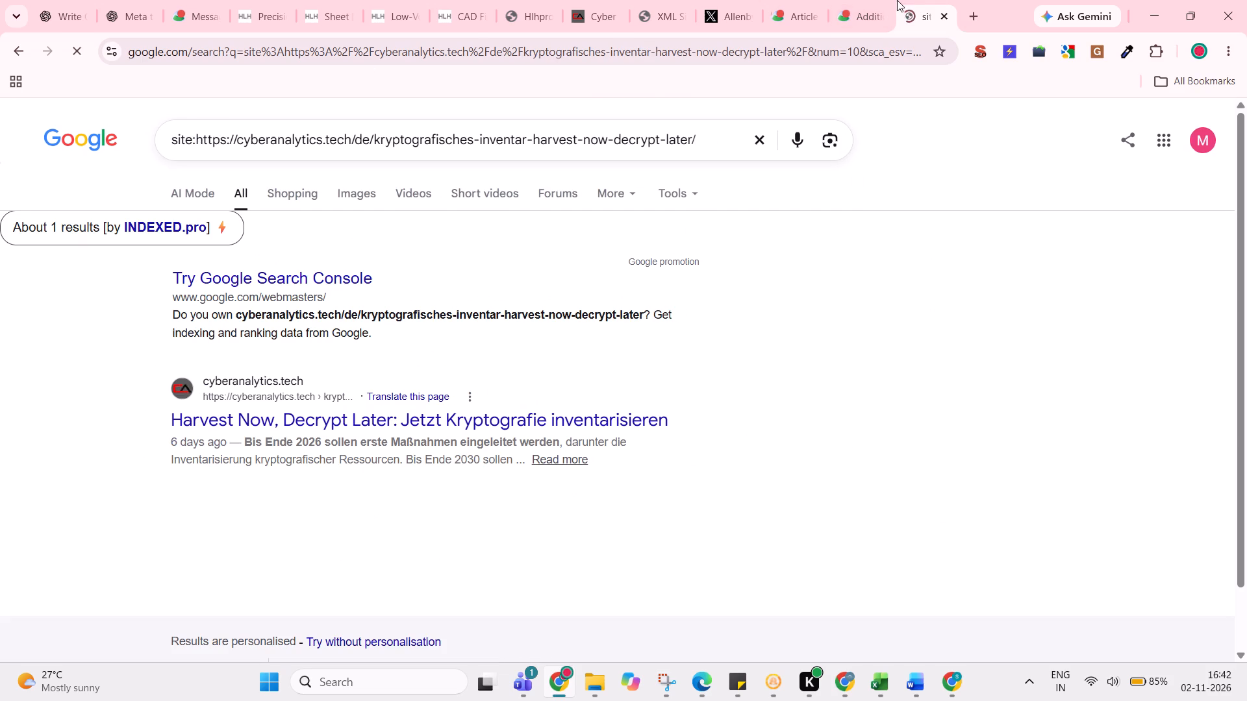
pyautogui.click(870, 2)
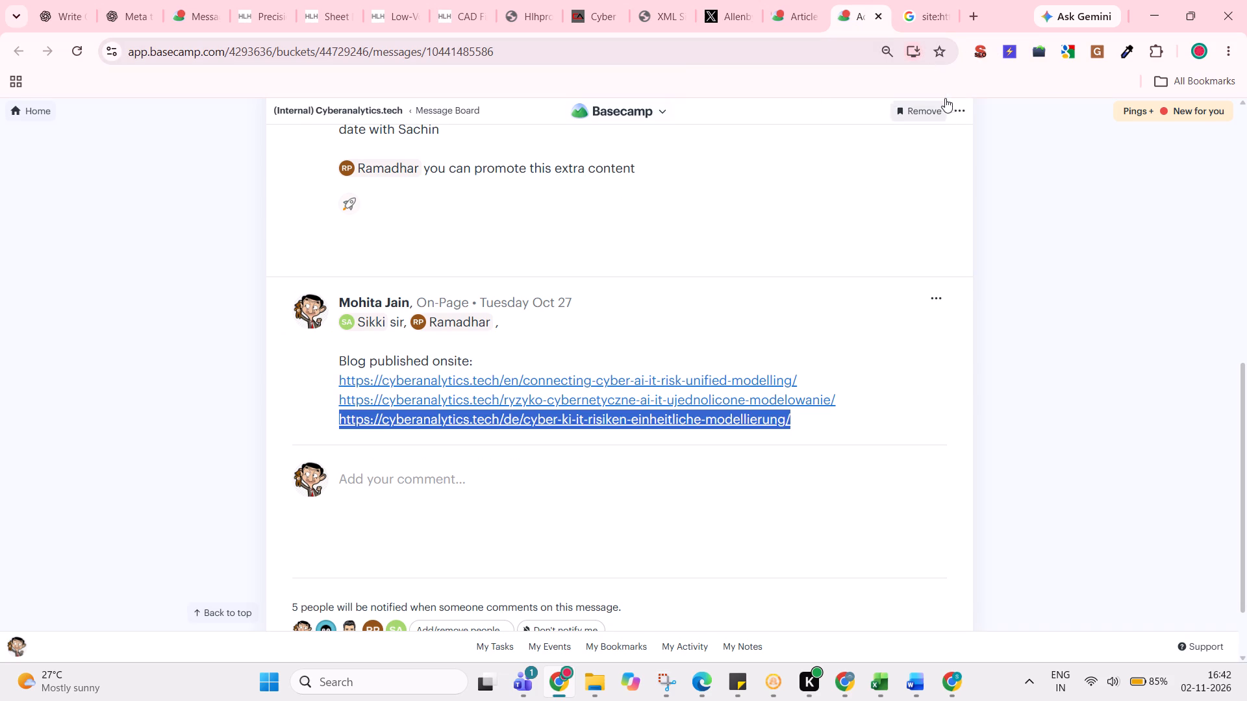
pyautogui.click(658, 55)
pyautogui.hotkey('ctrl', 'c')
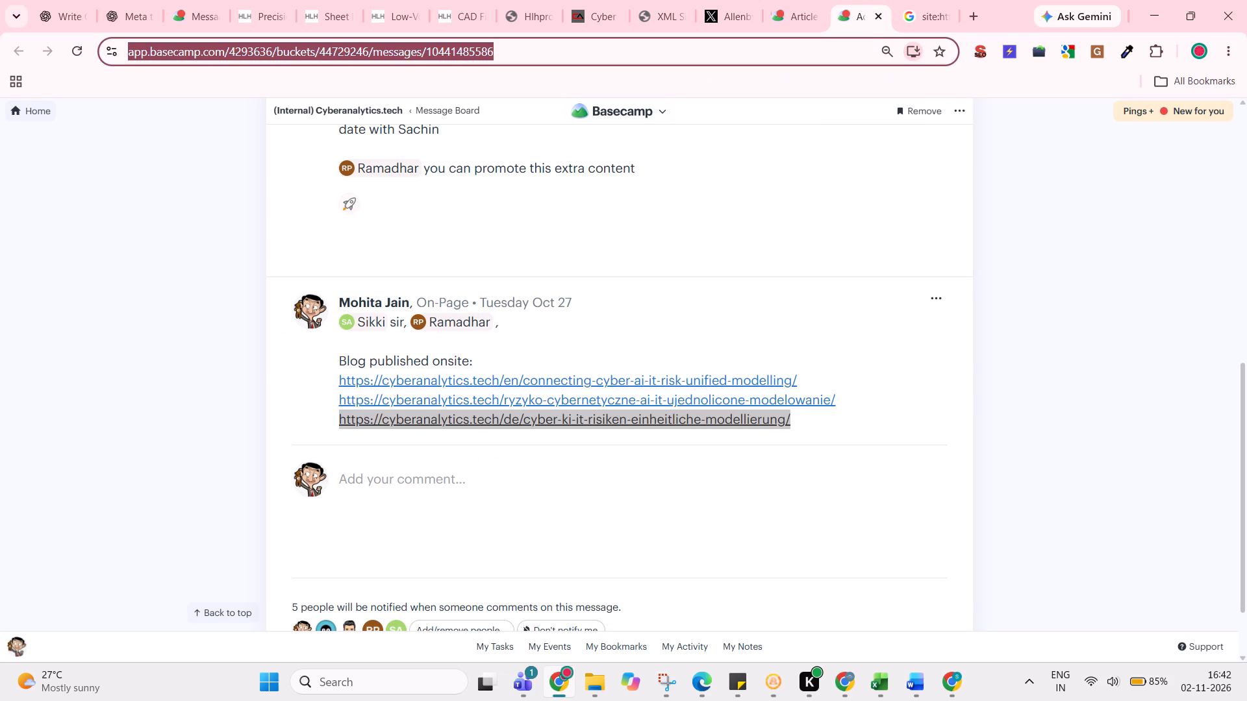
pyautogui.hotkey('alt', 'Tab')
pyautogui.press('Return')
pyautogui.press('Return')
pyautogui.hotkey('ctrl', 'v')
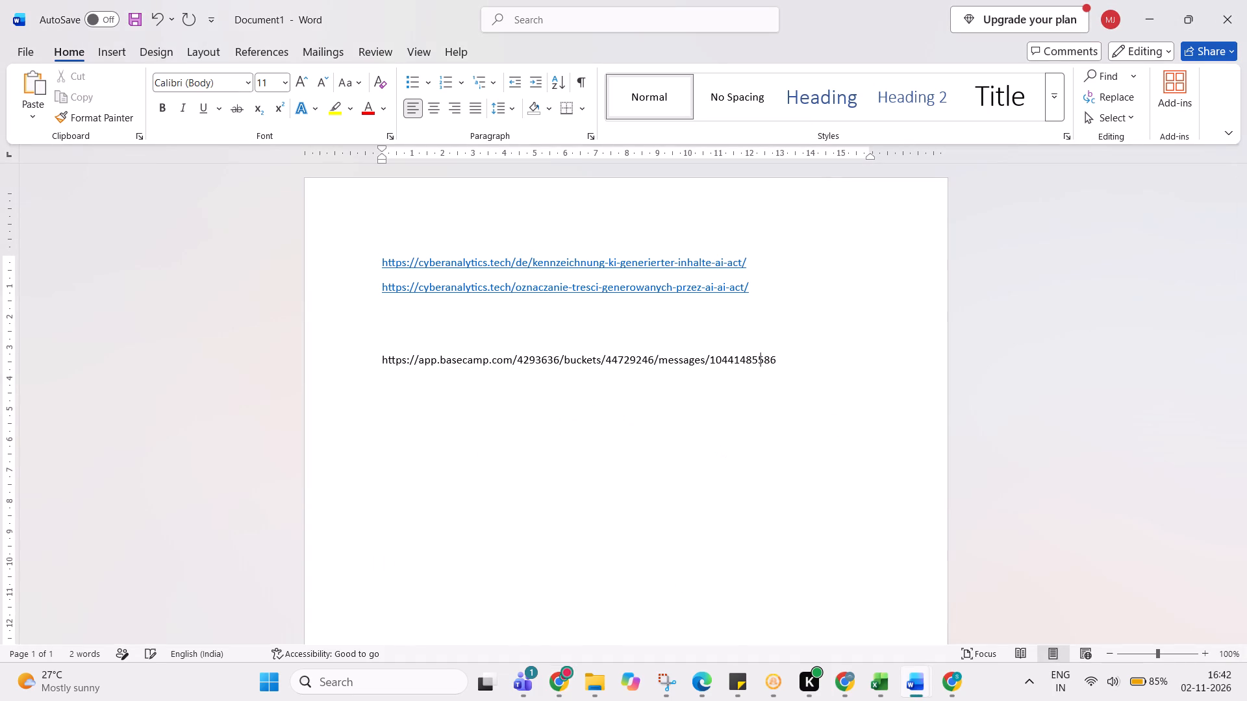
pyautogui.press('Return')
pyautogui.hotkey('alt', 'Tab')
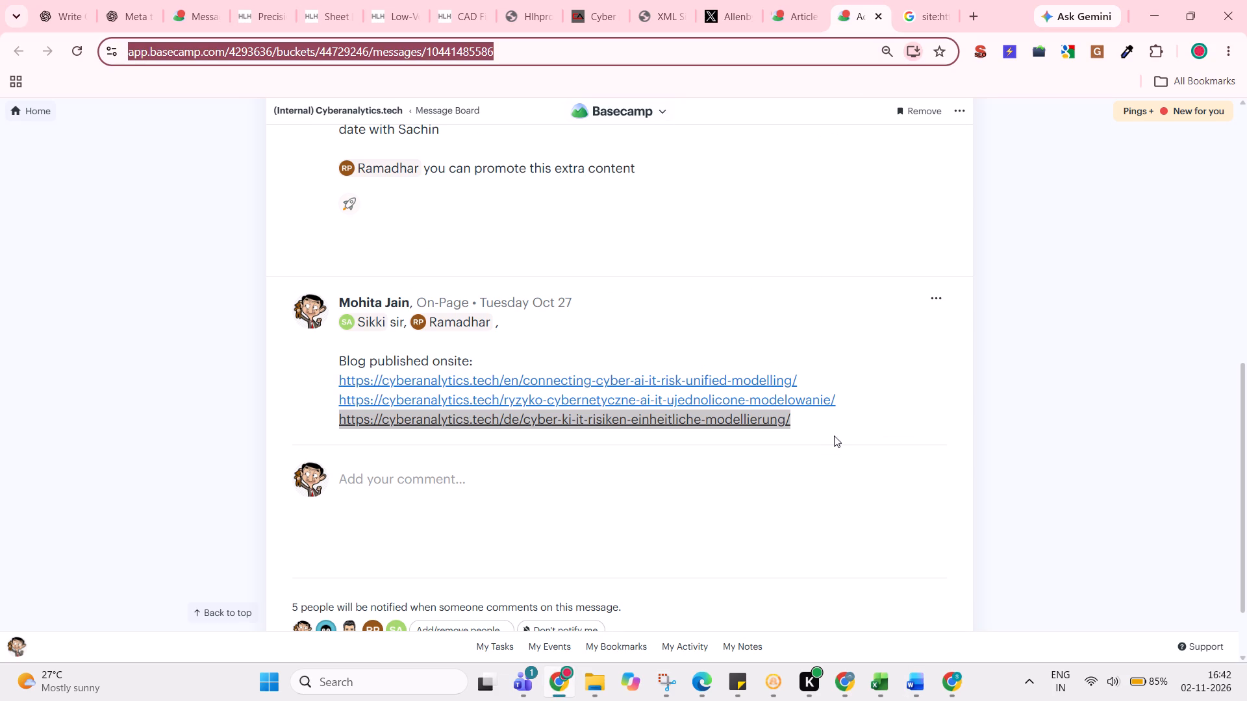
pyautogui.click(830, 428)
pyautogui.tripleClick(805, 427)
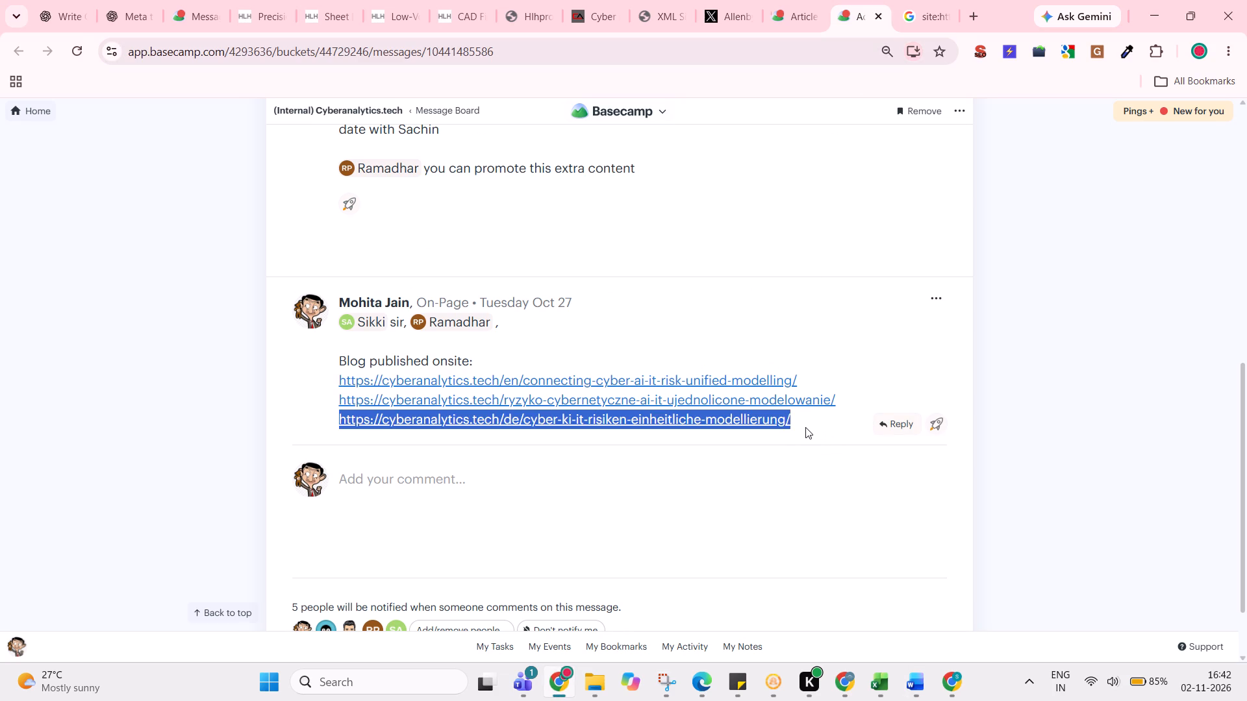
pyautogui.hotkey('ctrl', 'c')
pyautogui.hotkey('alt', 'Tab')
pyautogui.hotkey('ctrl', 'v')
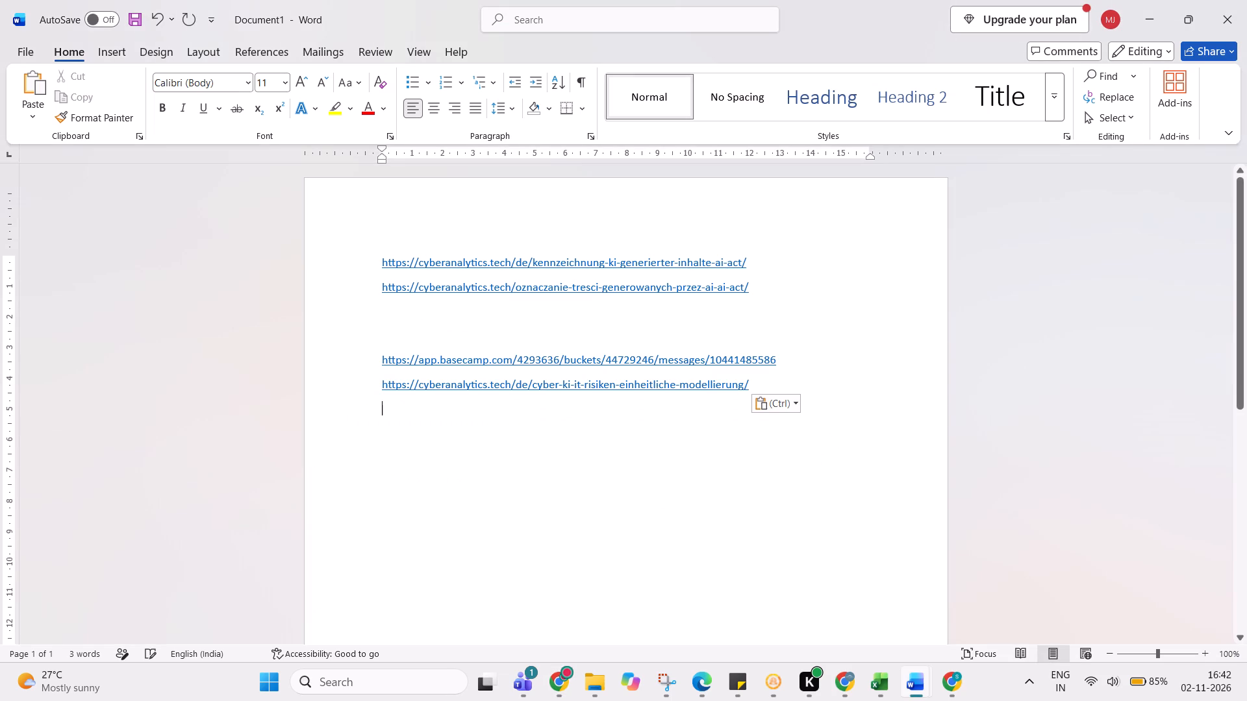
pyautogui.hotkey('alt', 'Tab')
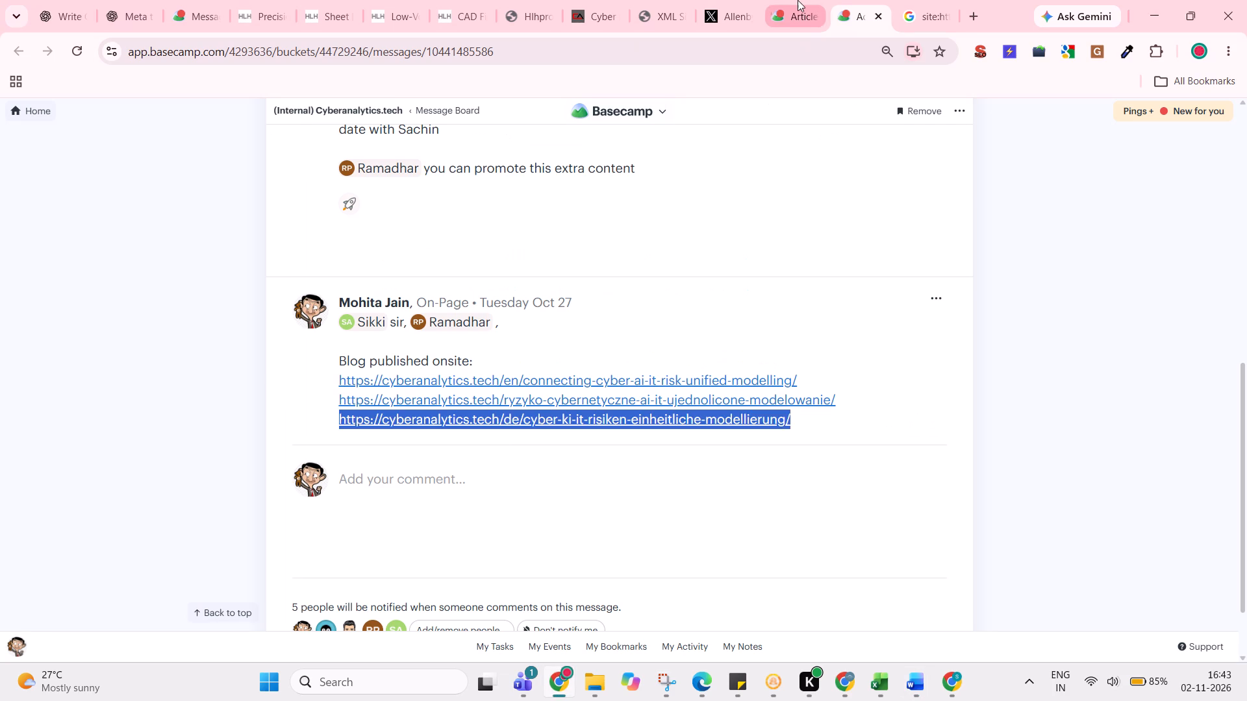
pyautogui.click(798, 0)
pyautogui.click(490, 60)
pyautogui.hotkey('ctrl', 'c')
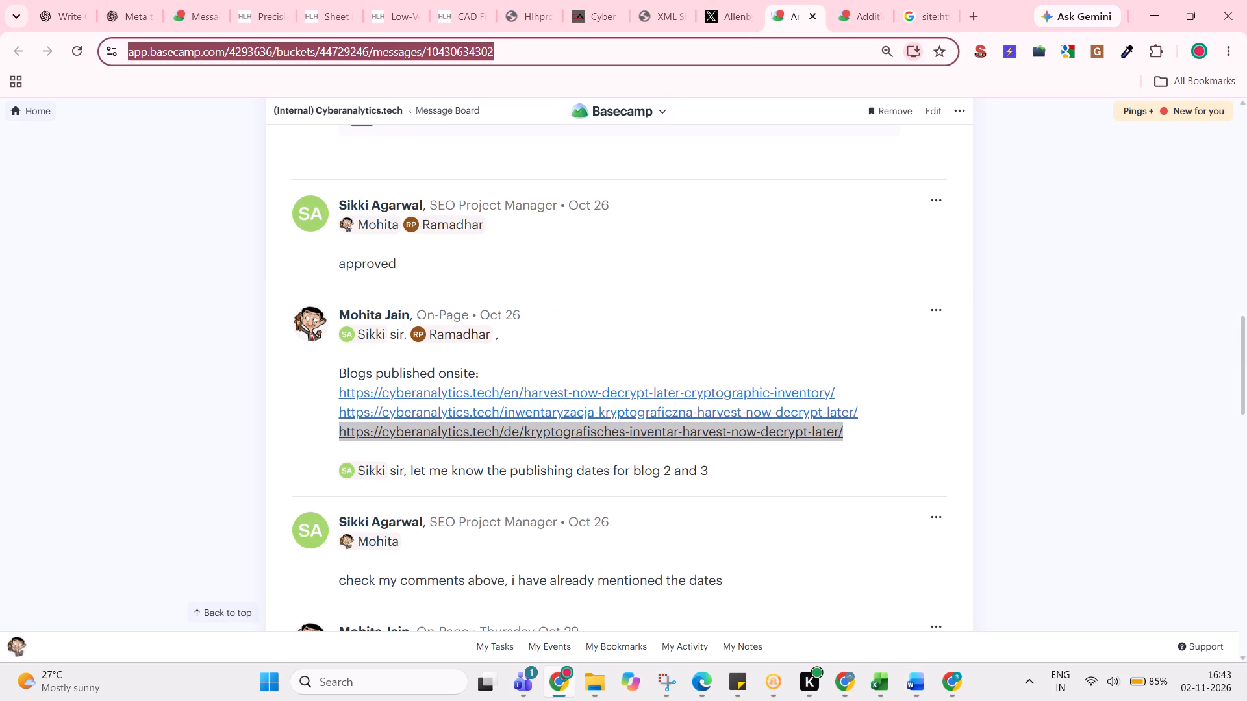
pyautogui.hotkey('alt', 'Tab')
pyautogui.click(369, 242)
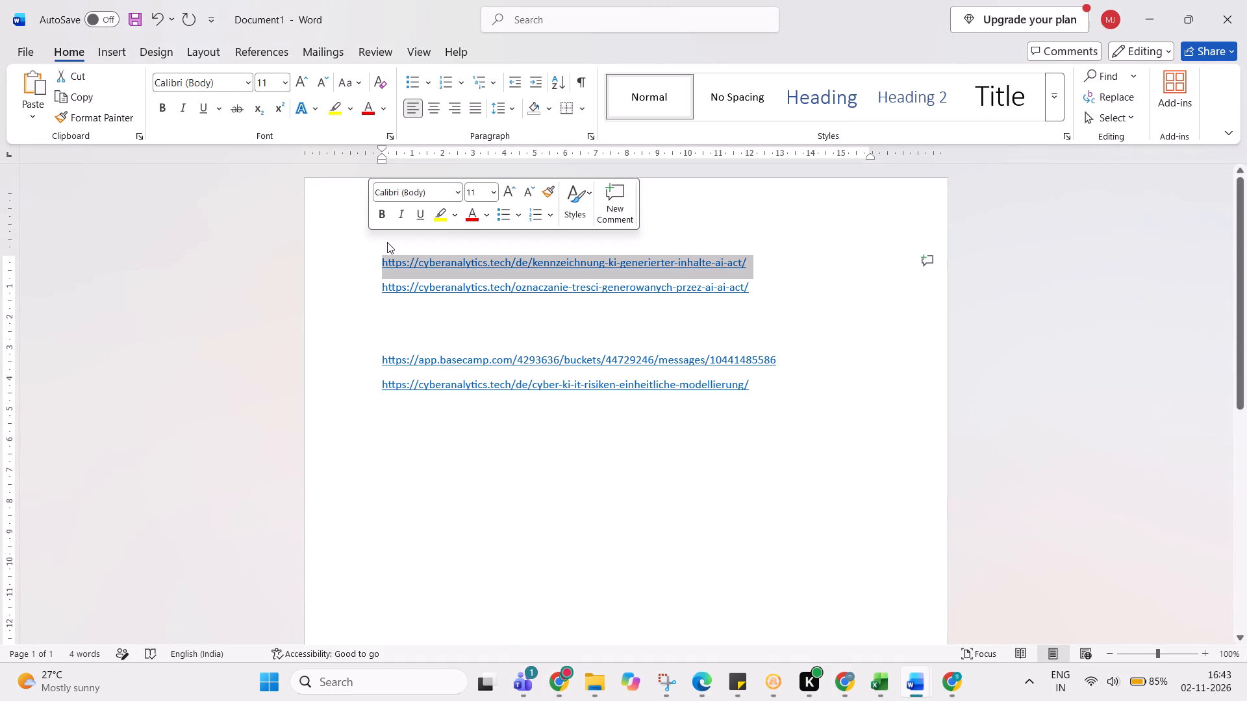
pyautogui.click(390, 241)
pyautogui.press('Left')
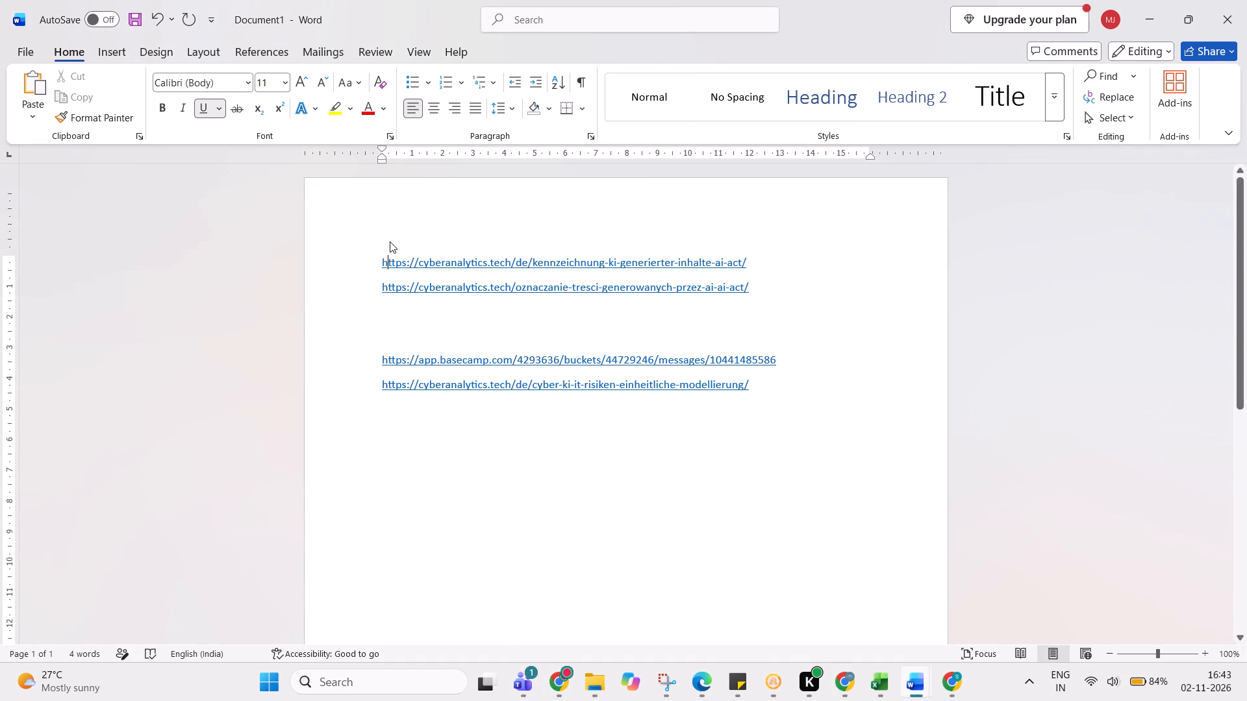
pyautogui.press('Left')
pyautogui.press('Return')
pyautogui.press('Up')
pyautogui.hotkey('ctrl', 'v')
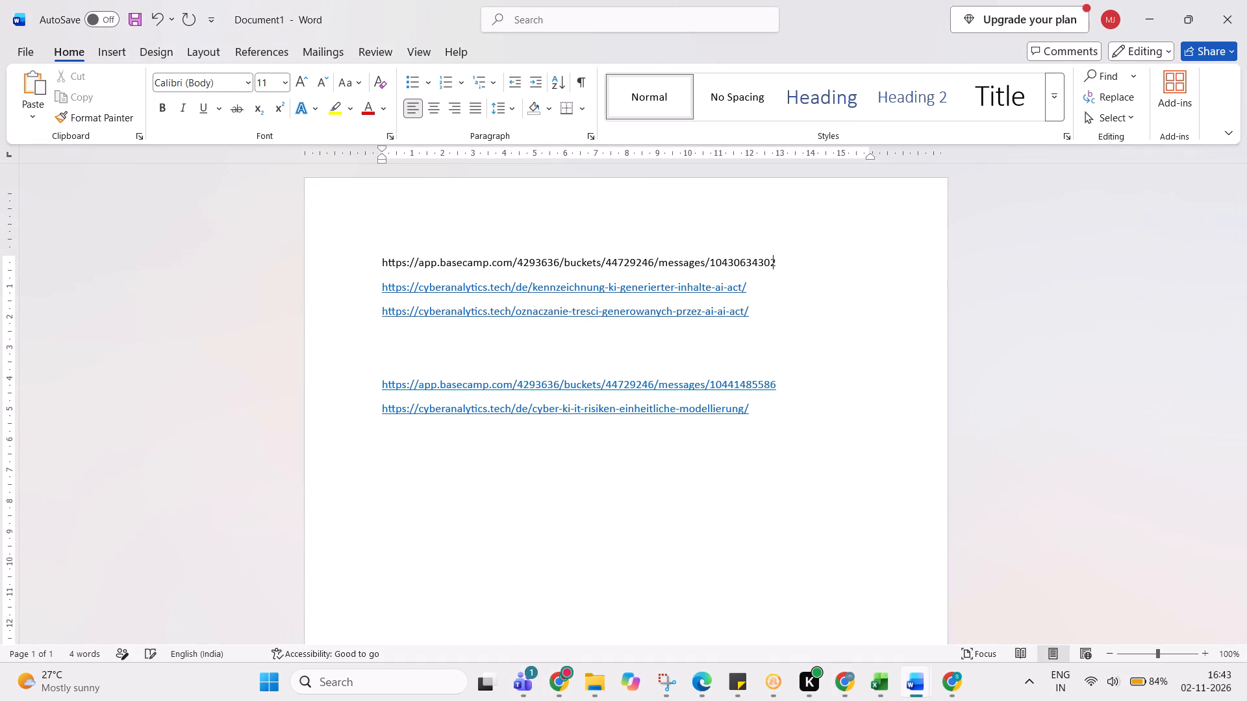
# Save the Word document in the Seo Valley folder on drive D:, keeping the suggested file name https1.
pyautogui.click(33, 53)
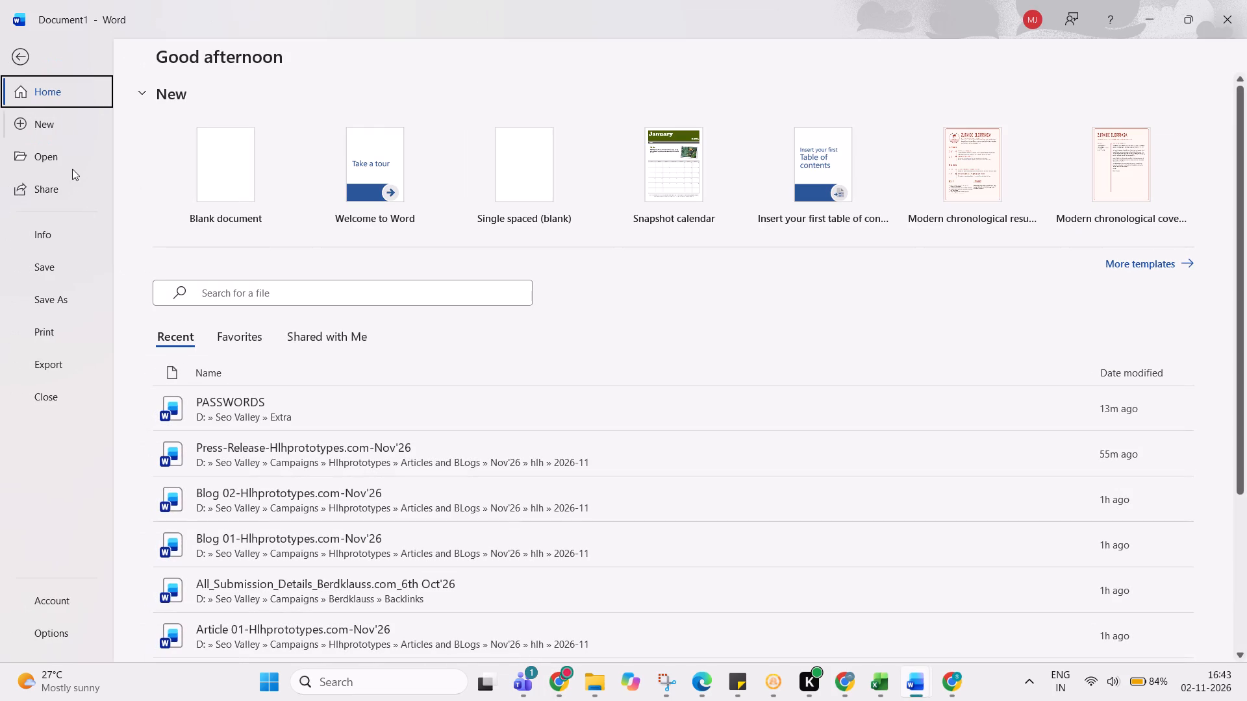
pyautogui.click(69, 296)
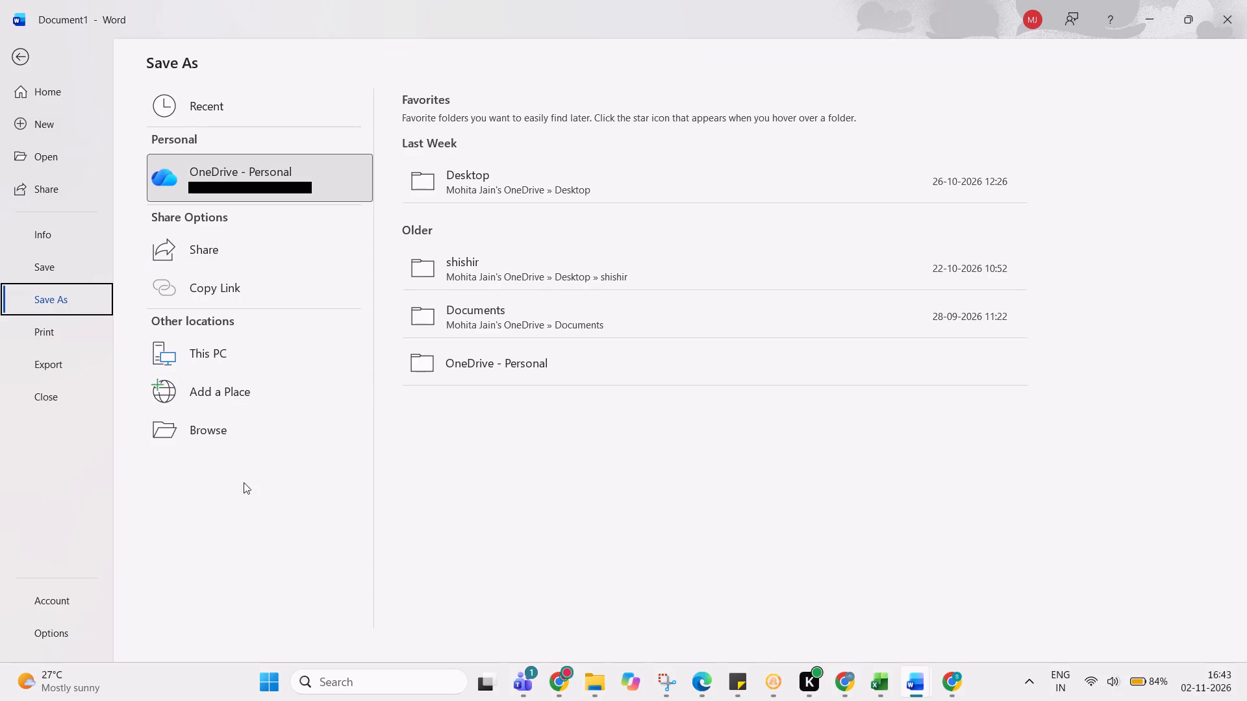
pyautogui.click(210, 440)
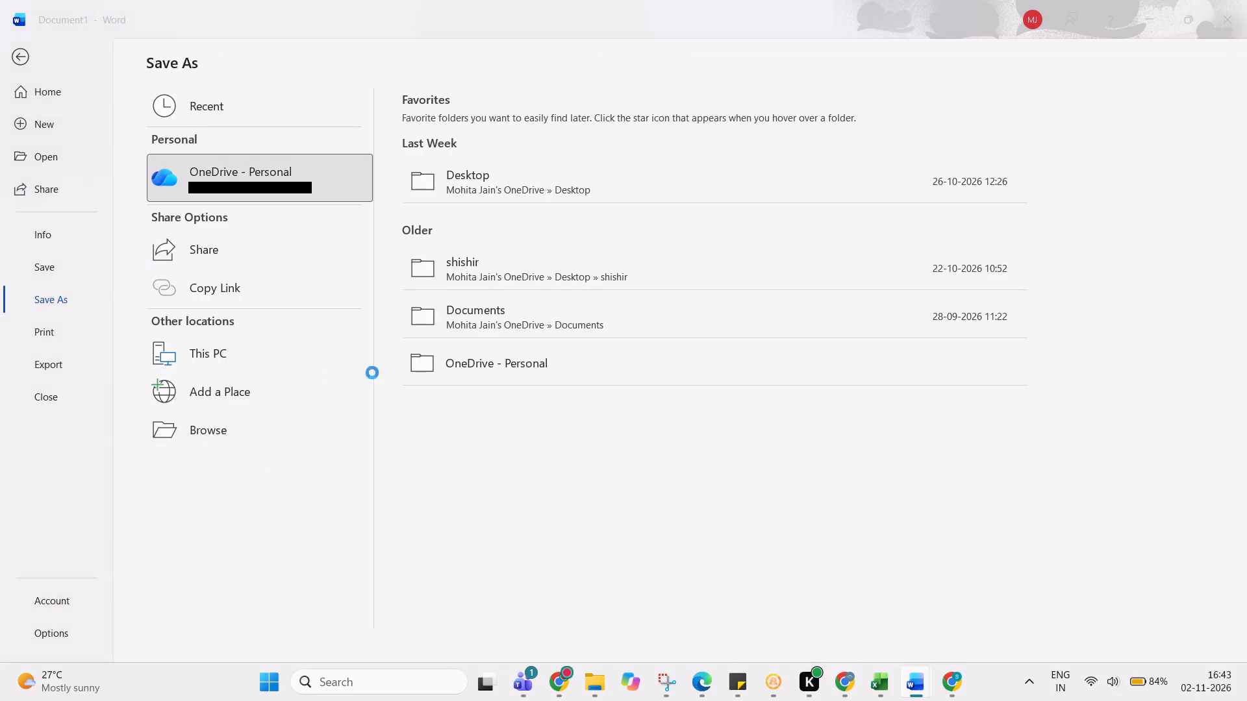
pyautogui.scroll(-1, 208, 301)
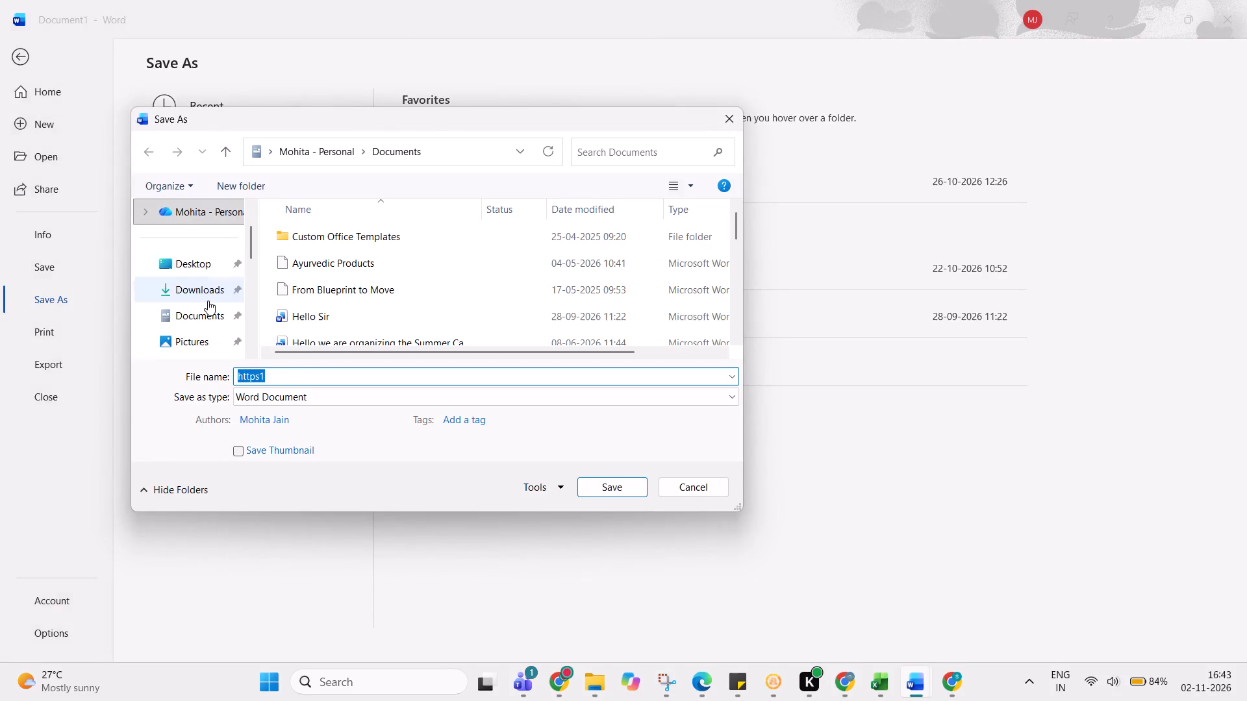
pyautogui.scroll(-1, 208, 301)
pyautogui.click(194, 236)
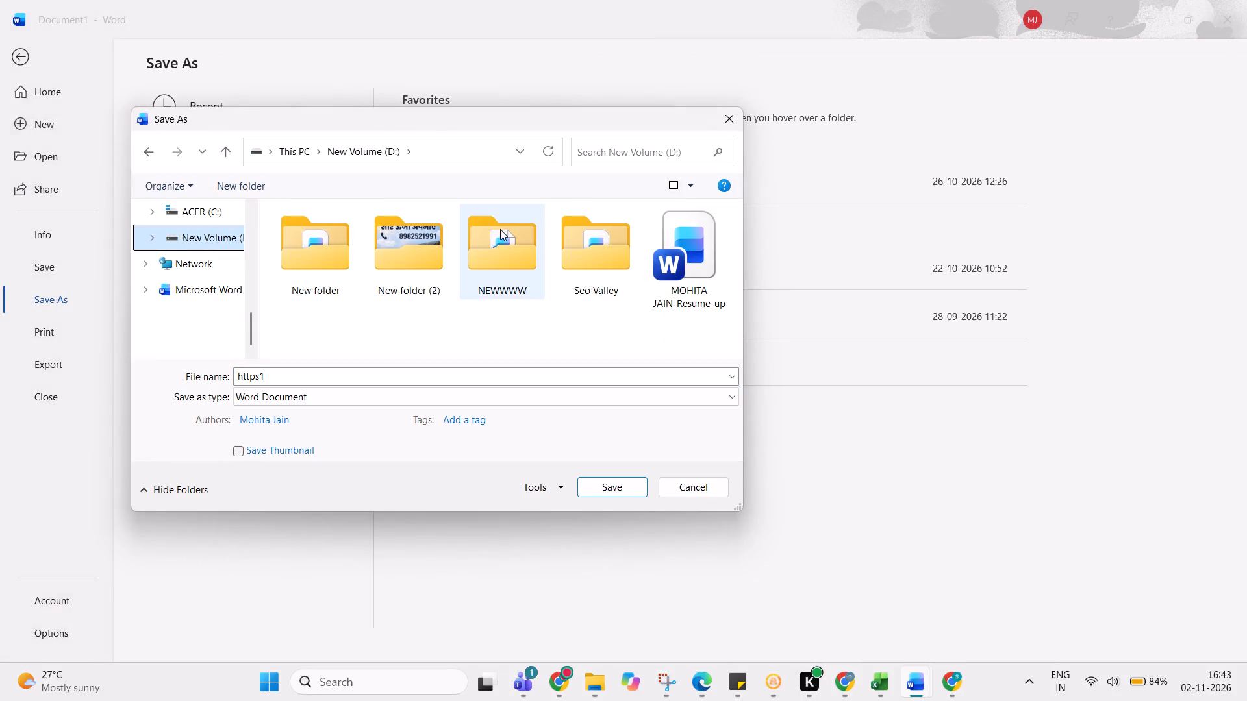
pyautogui.doubleClick(598, 259)
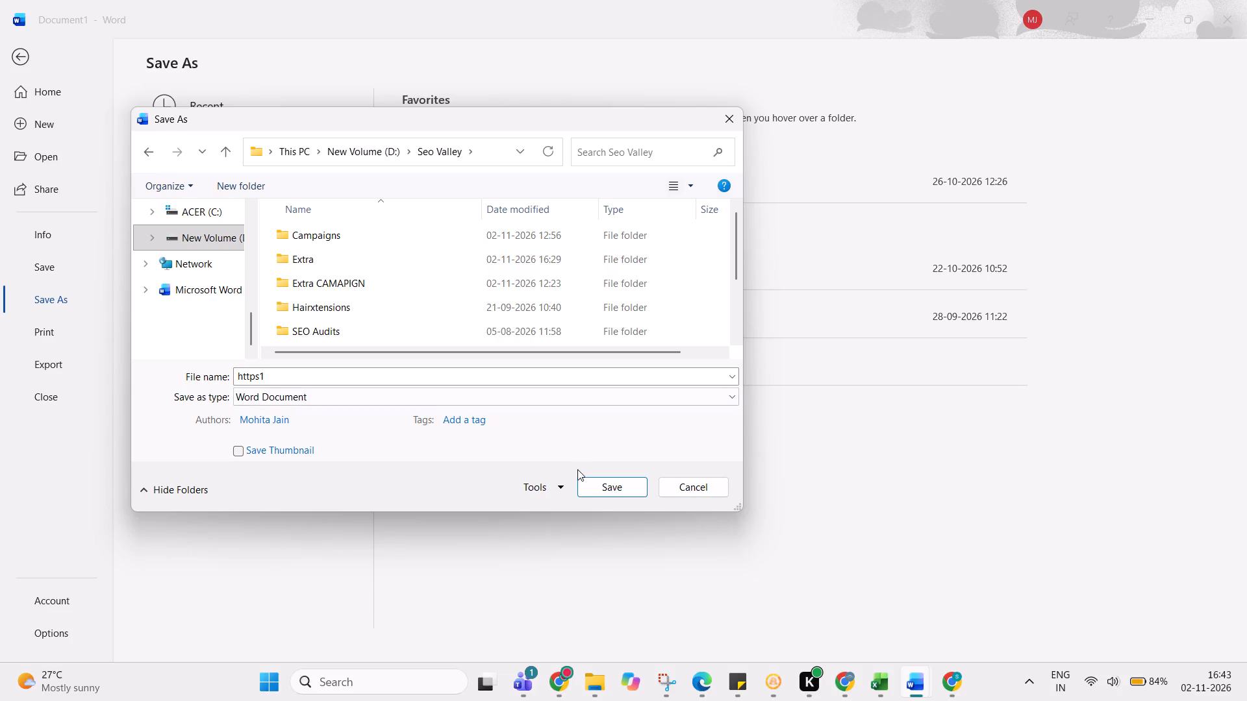
pyautogui.click(598, 480)
pyautogui.click(559, 696)
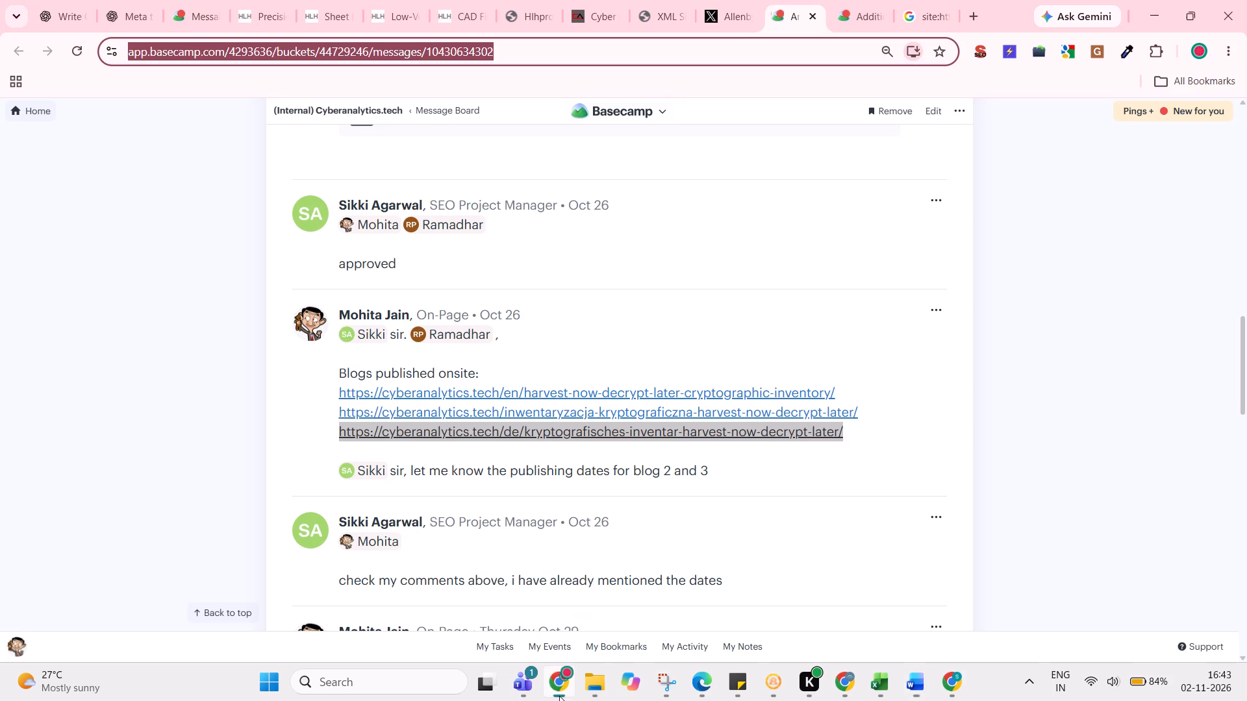
pyautogui.click(727, 0)
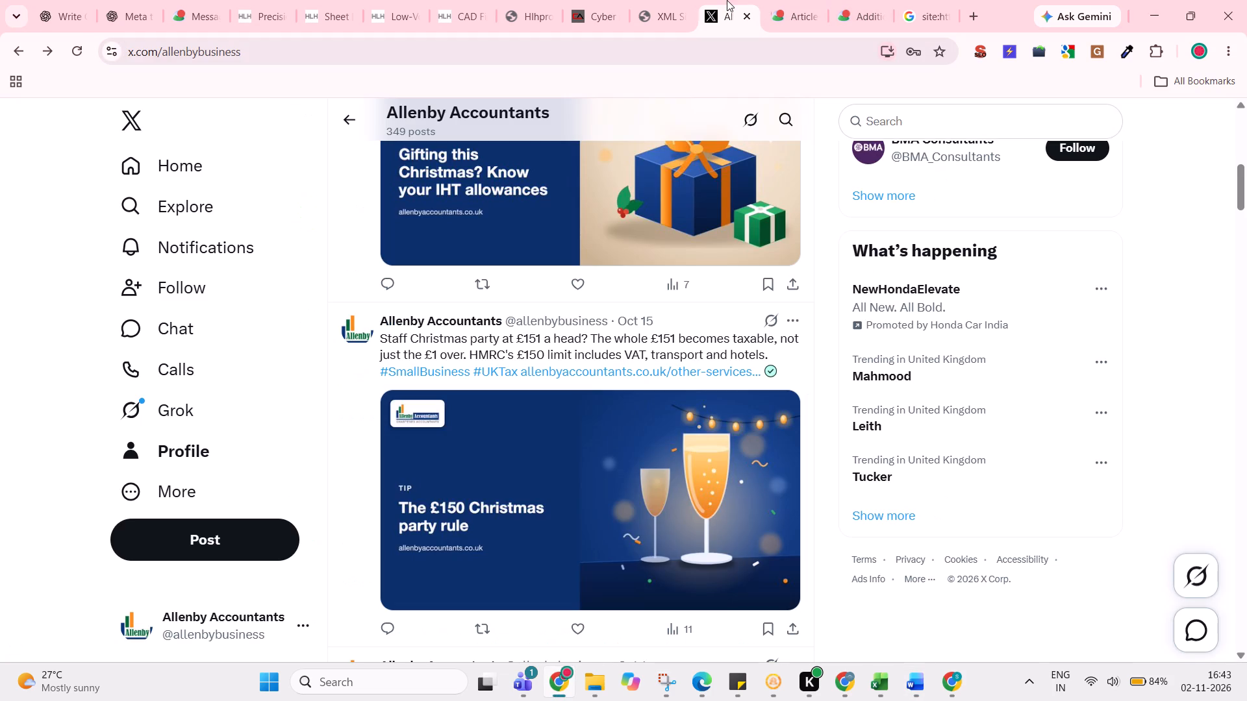
pyautogui.click(778, 0)
pyautogui.click(795, 4)
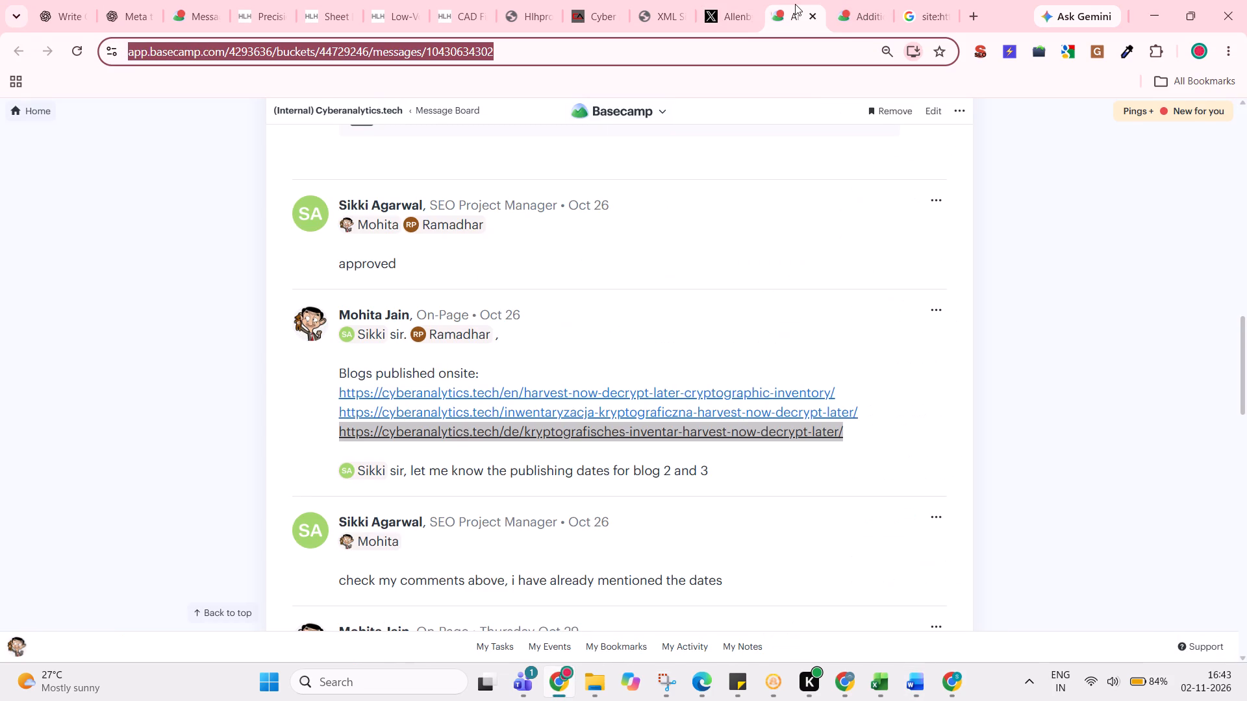
pyautogui.click(864, 0)
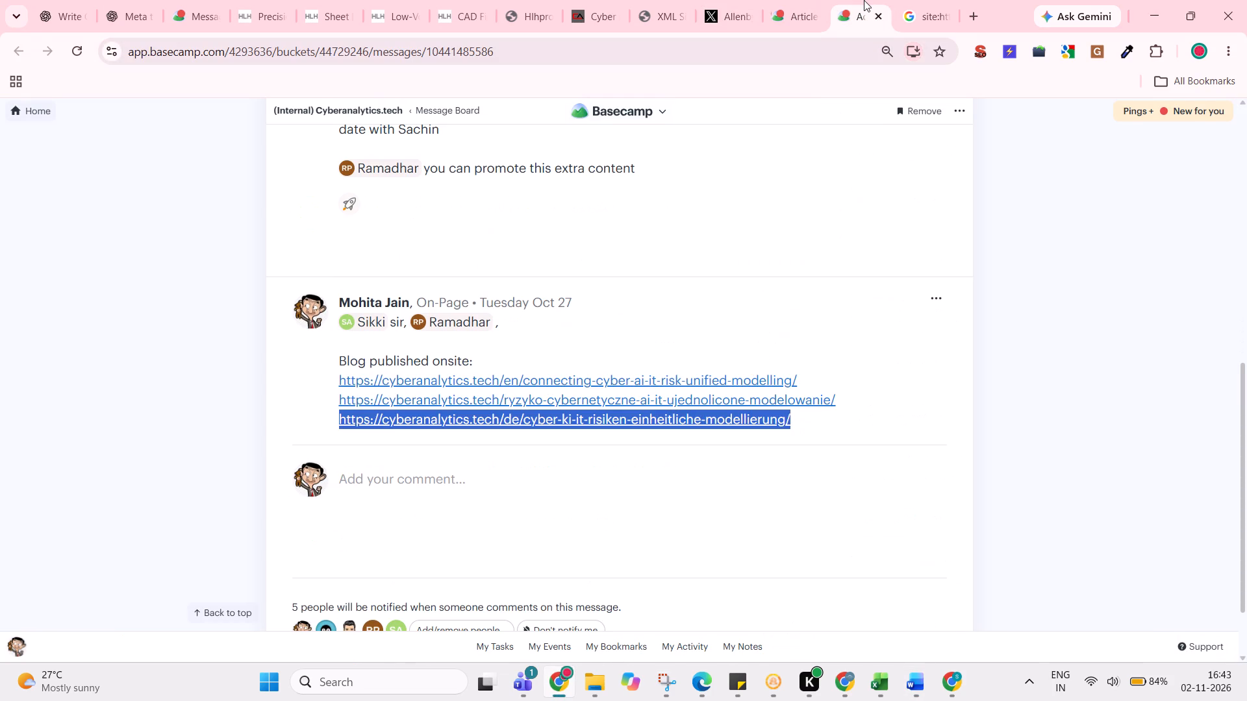
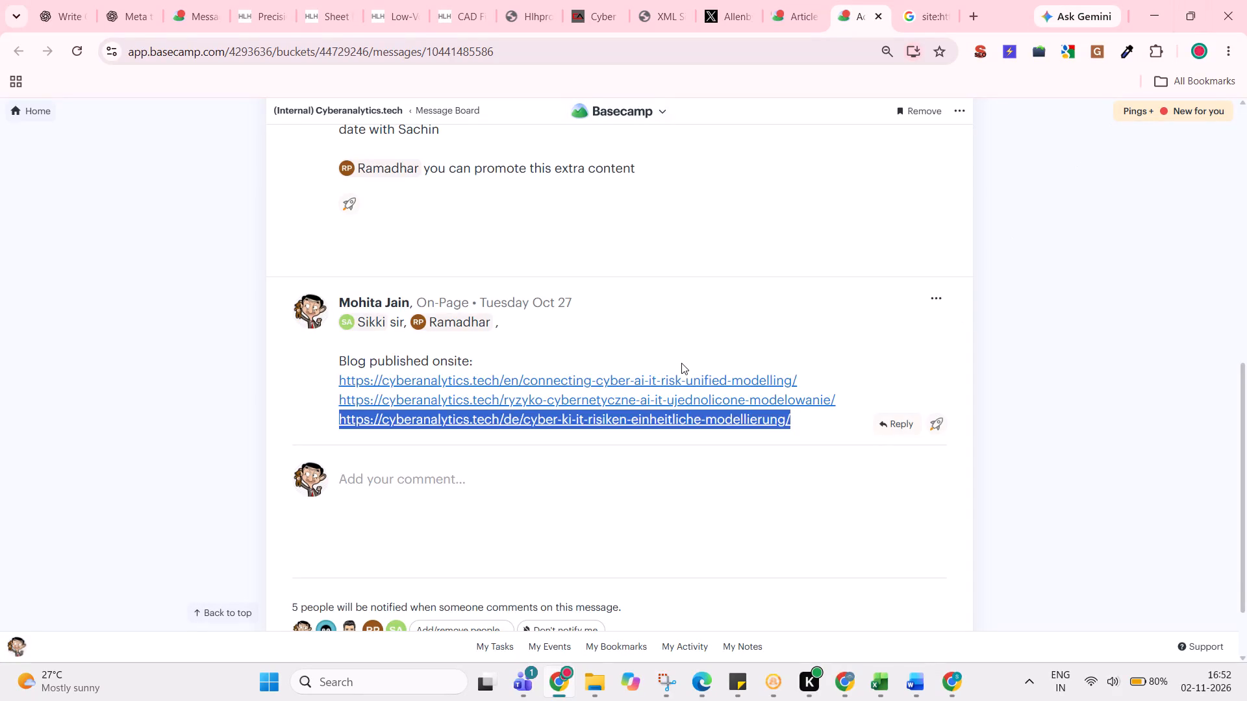
pyautogui.scroll(5, 681, 363)
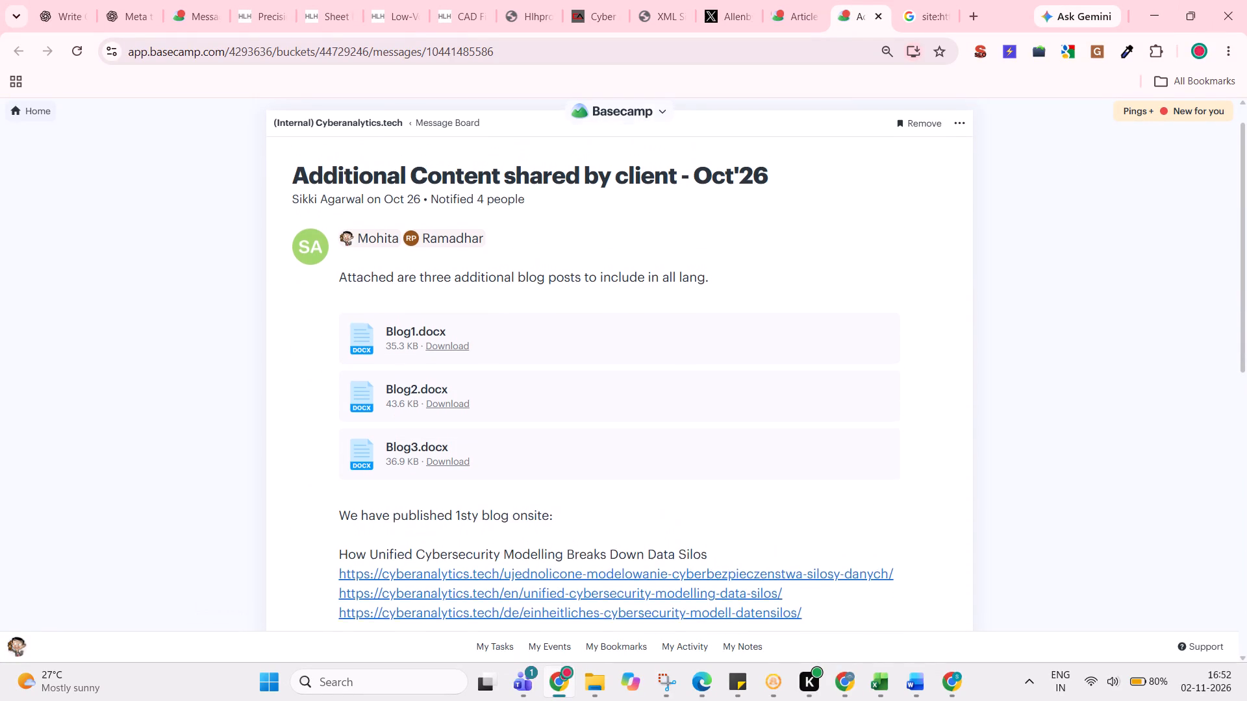
pyautogui.scroll(2, 681, 363)
pyautogui.scroll(-1, 681, 363)
pyautogui.click(781, 0)
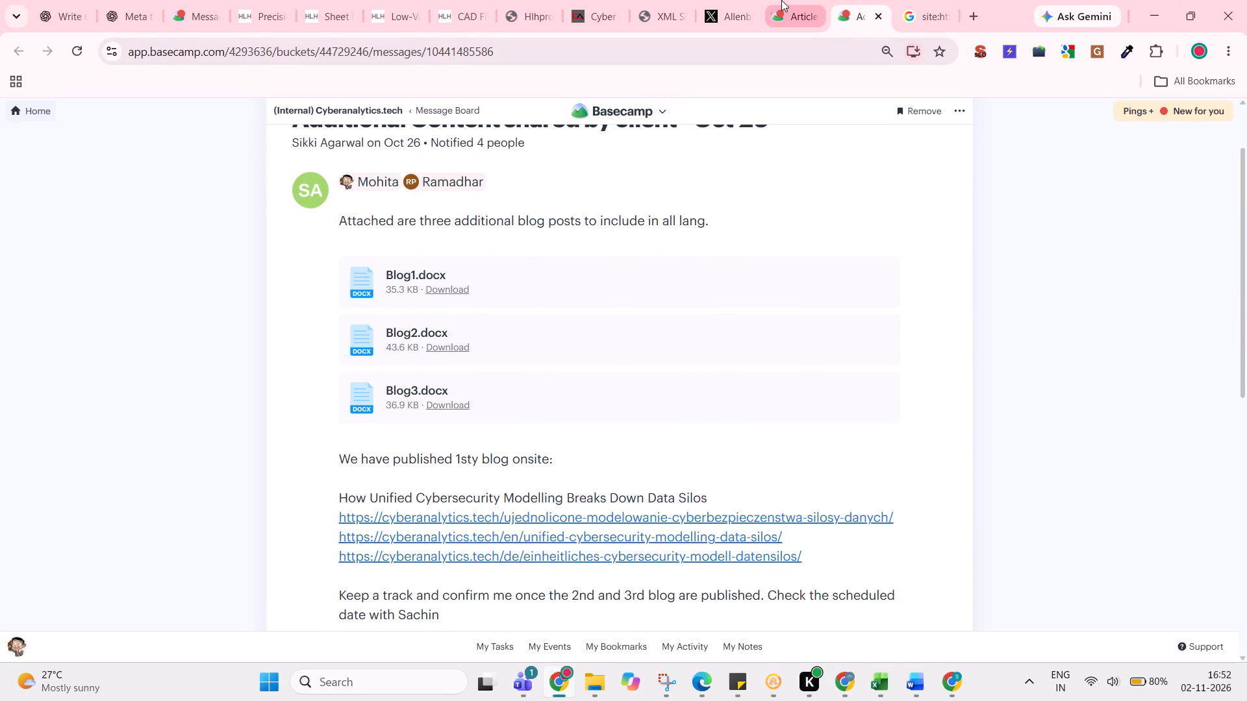
pyautogui.scroll(5, 503, 367)
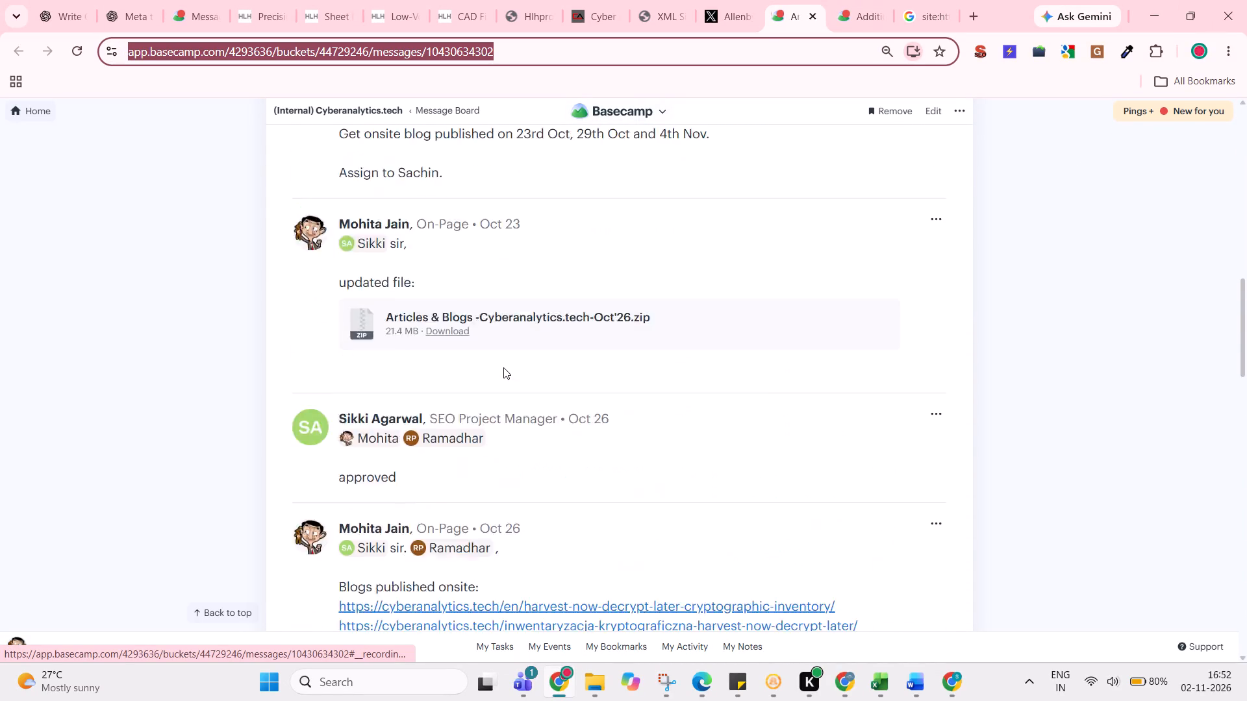
pyautogui.scroll(2, 503, 367)
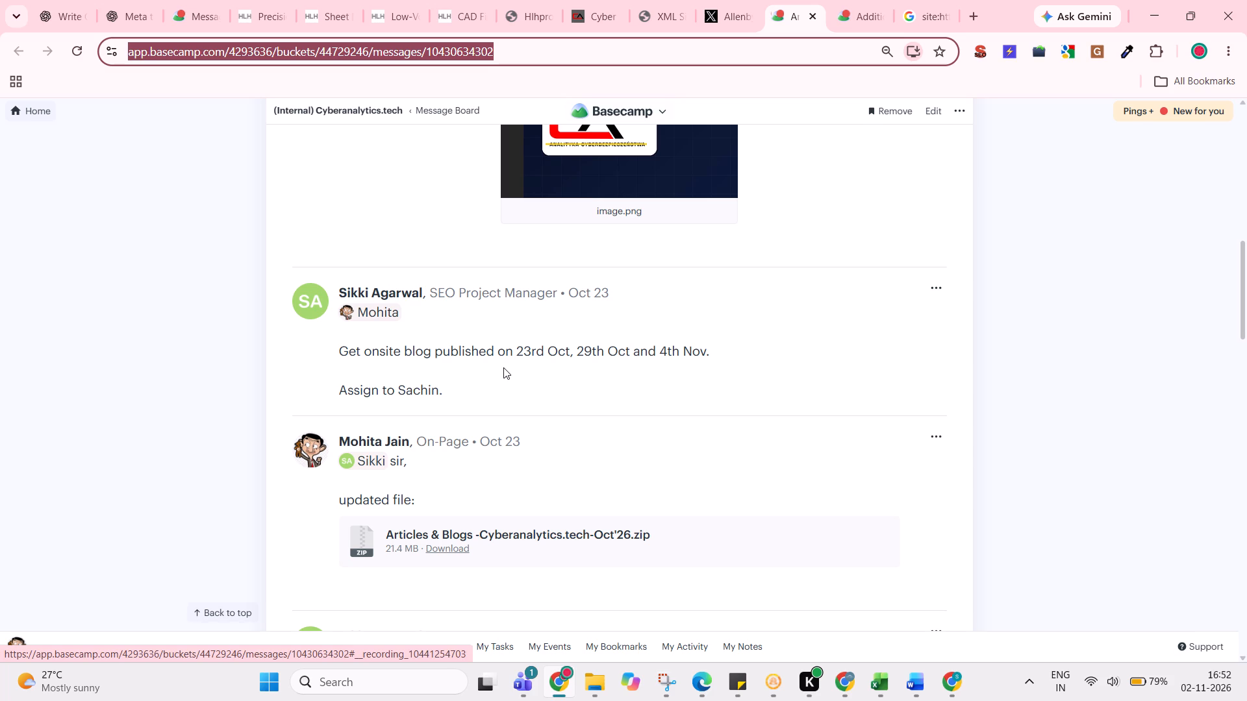
pyautogui.scroll(7, 503, 367)
pyautogui.scroll(-1, 503, 367)
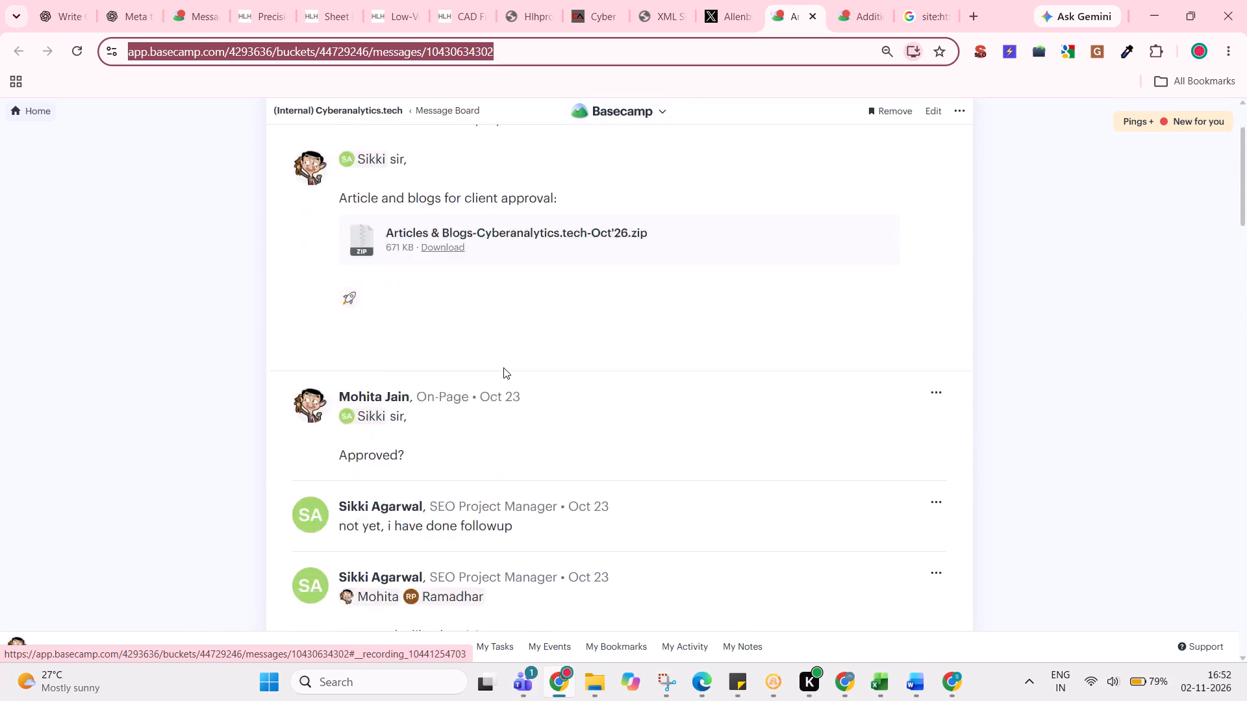
pyautogui.scroll(-1, 503, 367)
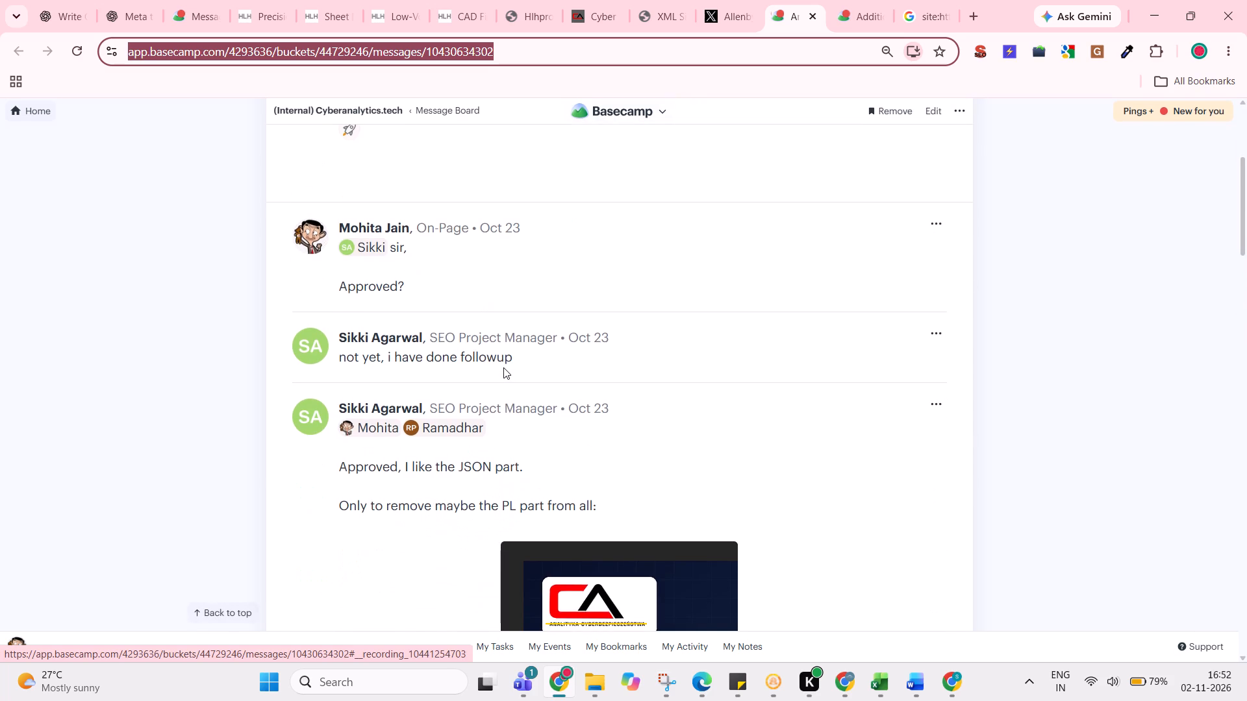
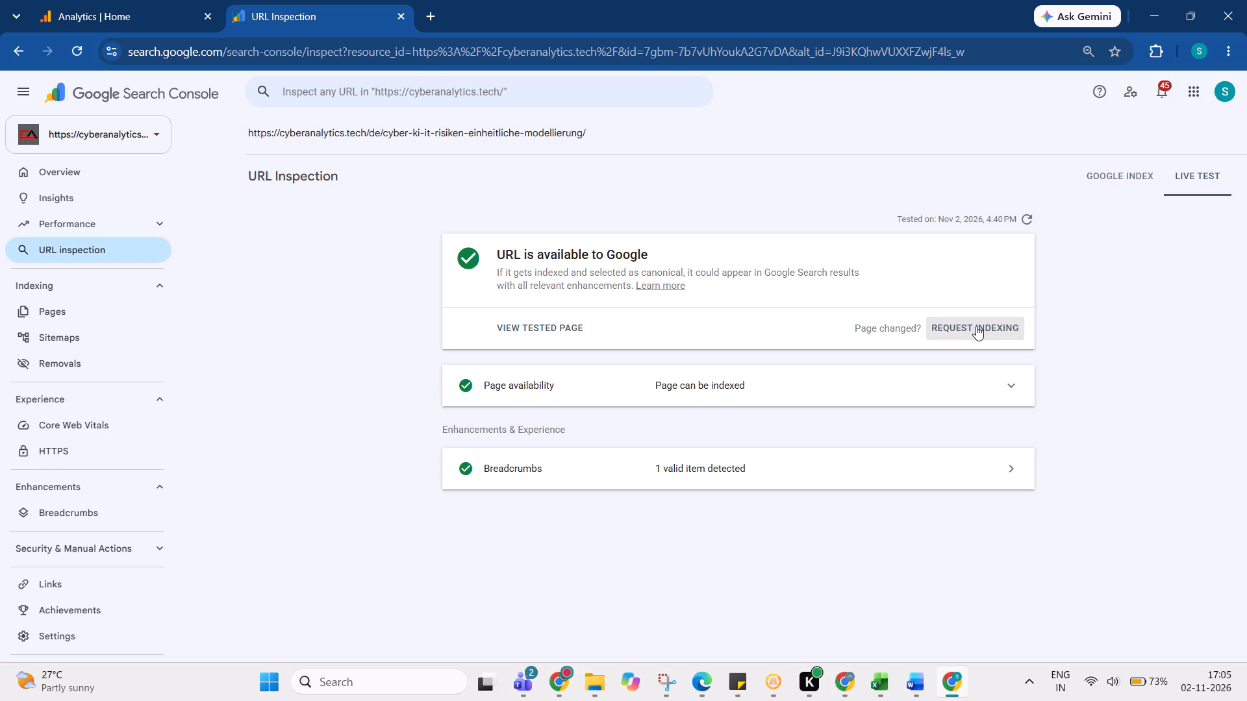
pyautogui.click(566, 693)
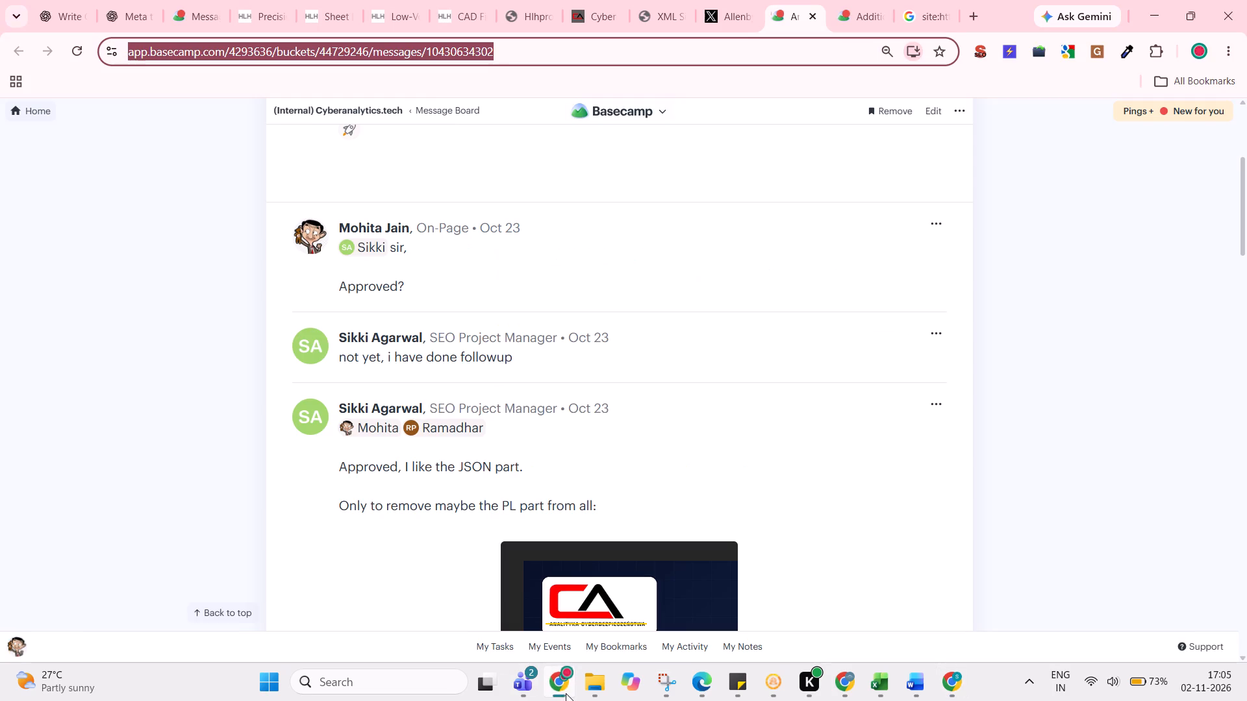
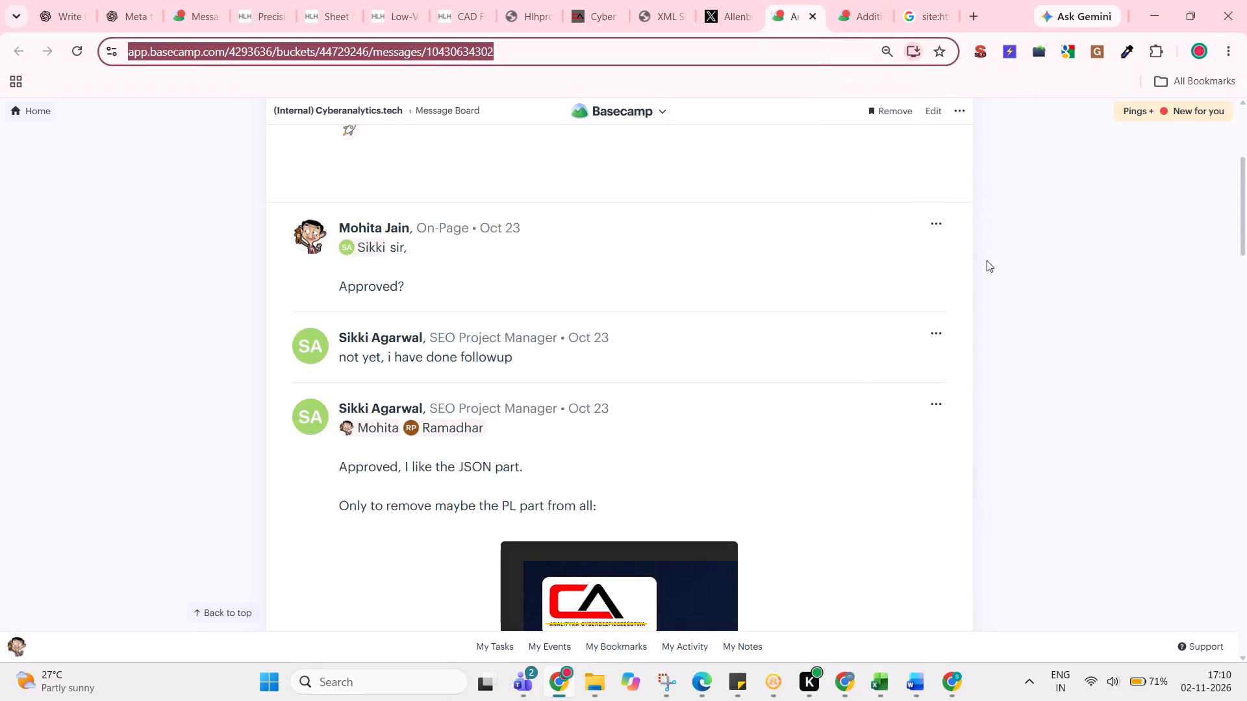
# Check the https1 Word list, switch to Search Console, and dismiss the notice for the cyber-ki-it-risiken-einheitliche-modellierung page.
pyautogui.scroll(-1, 481, 377)
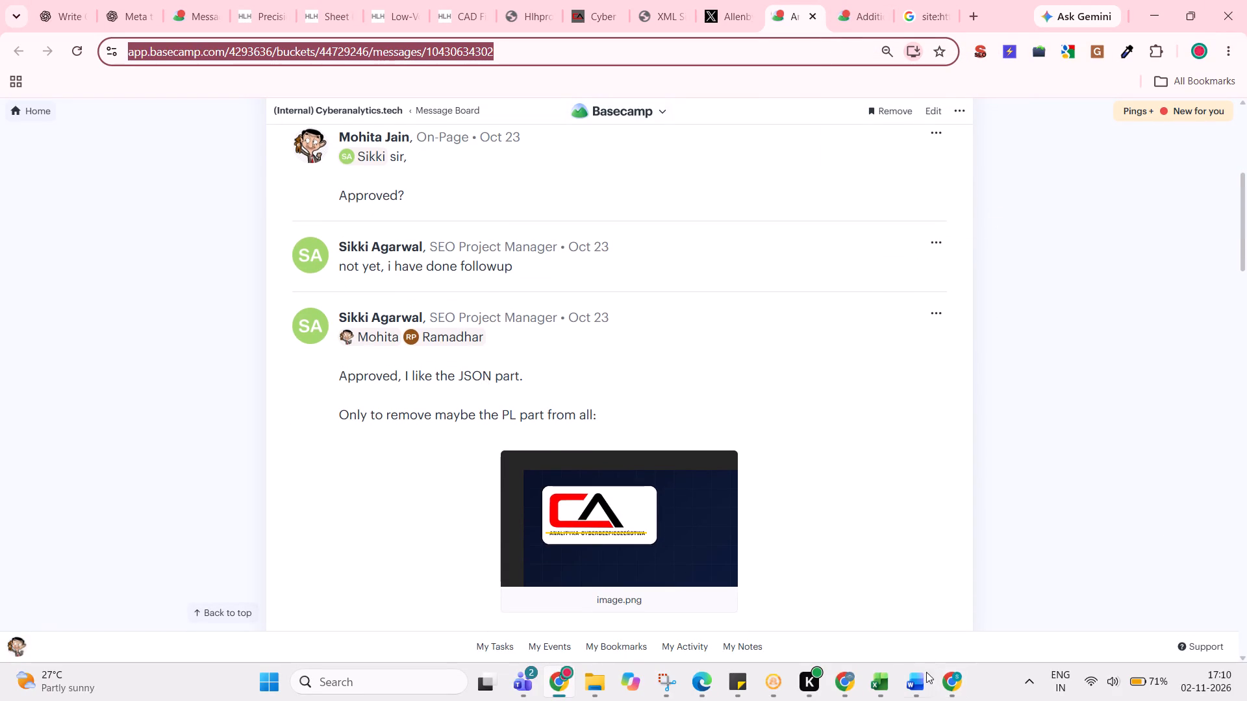
pyautogui.click(918, 683)
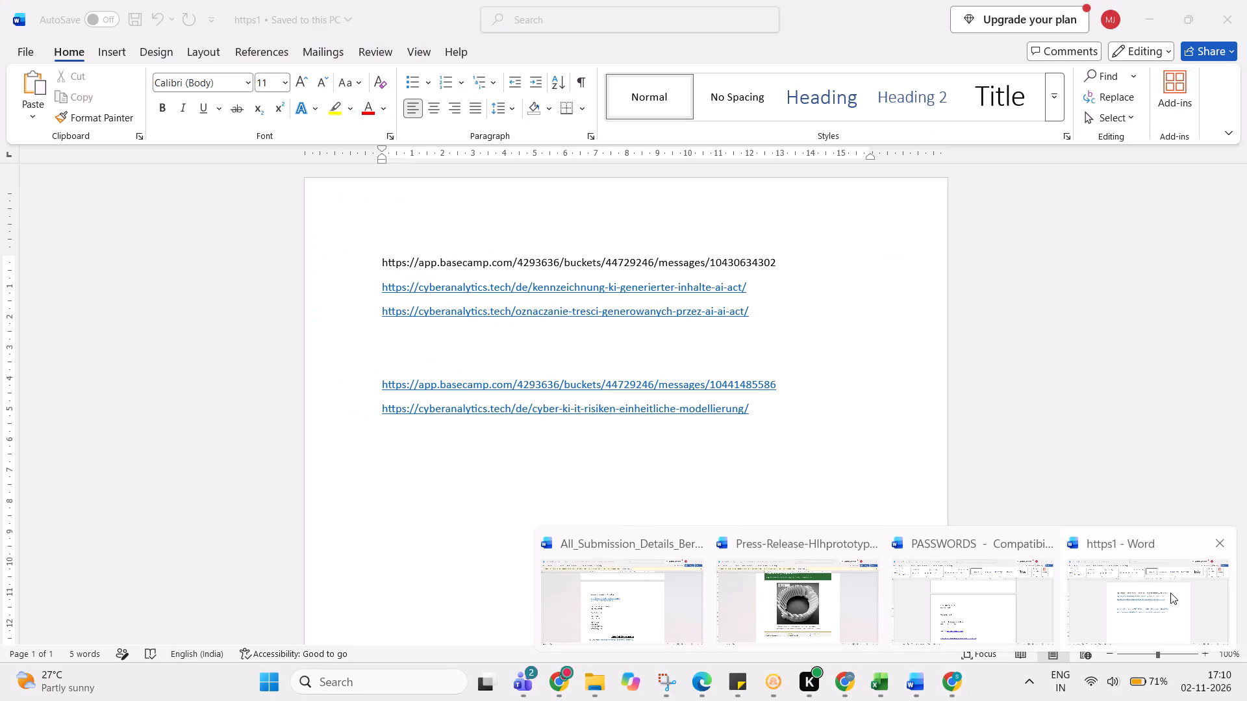
pyautogui.click(1170, 593)
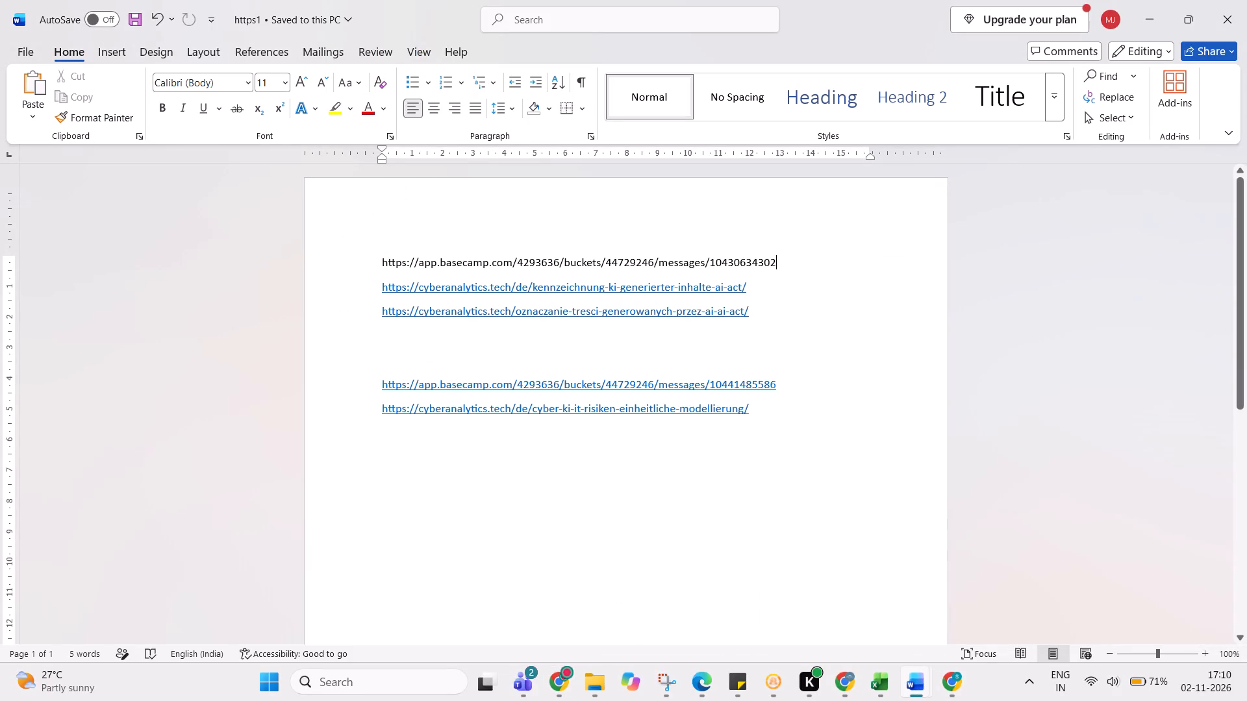
pyautogui.click(950, 680)
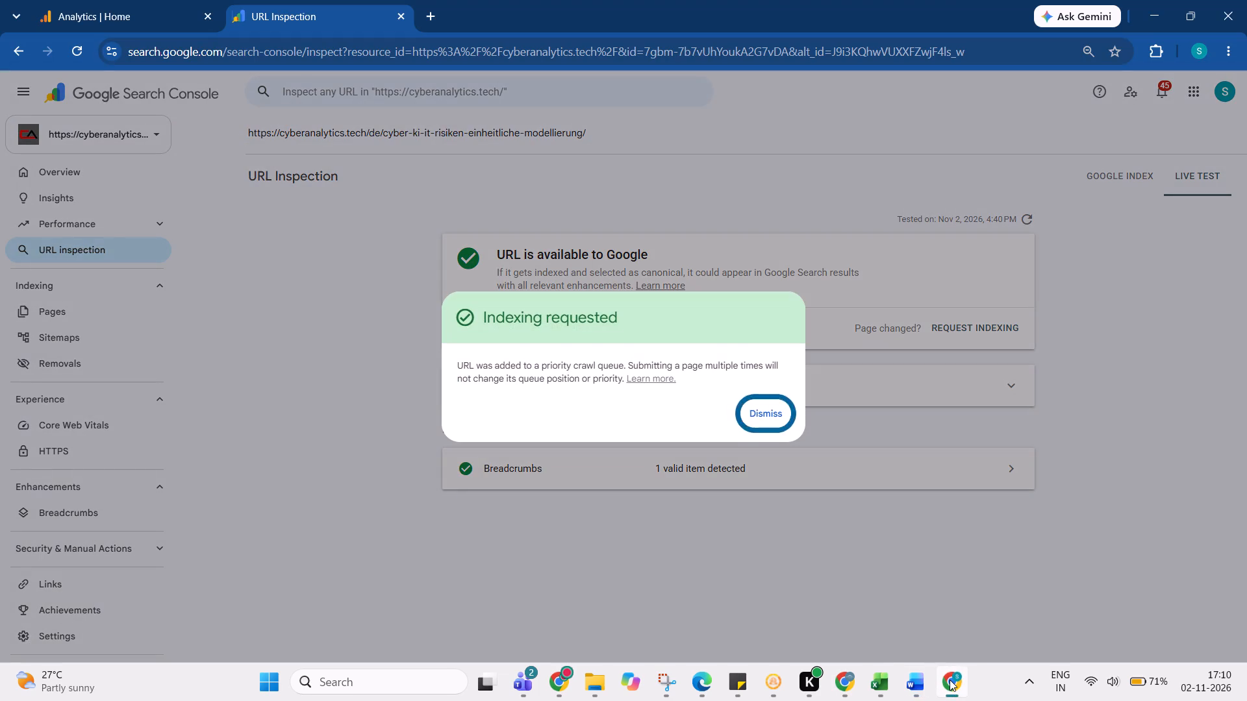
pyautogui.click(761, 402)
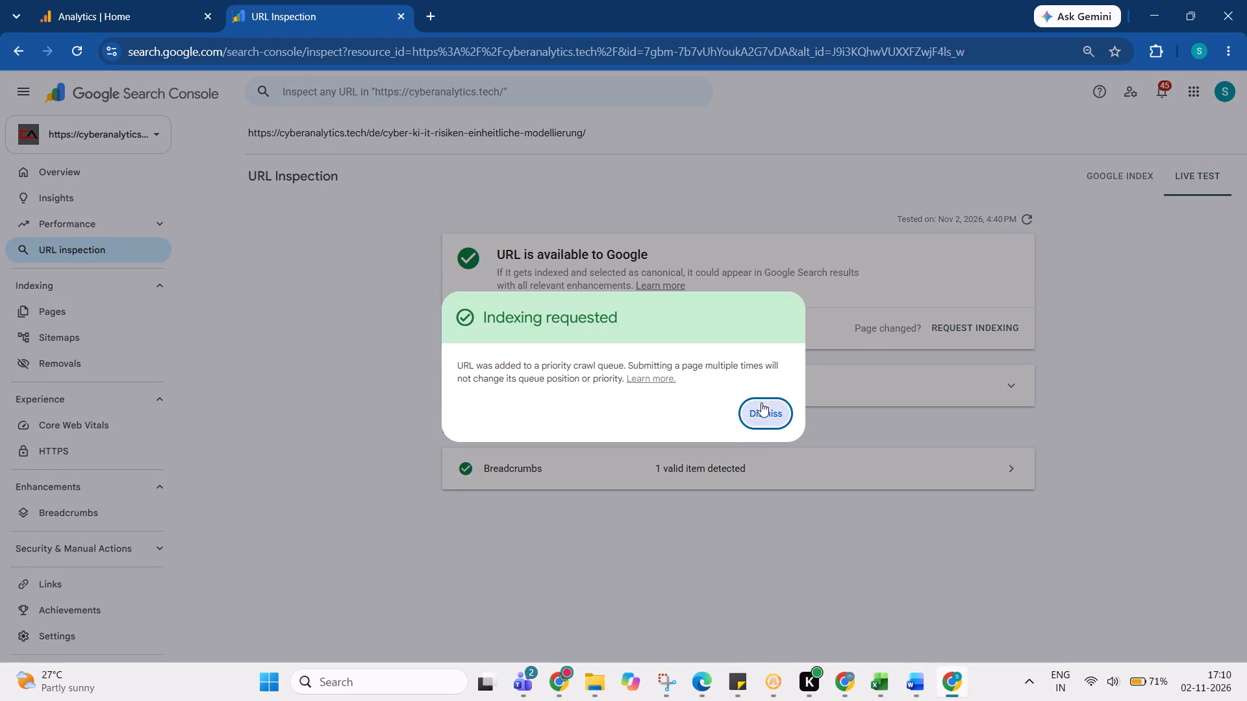
pyautogui.hotkey('alt', 'Tab')
pyautogui.moveTo(779, 310); pyautogui.dragTo(596, 309)
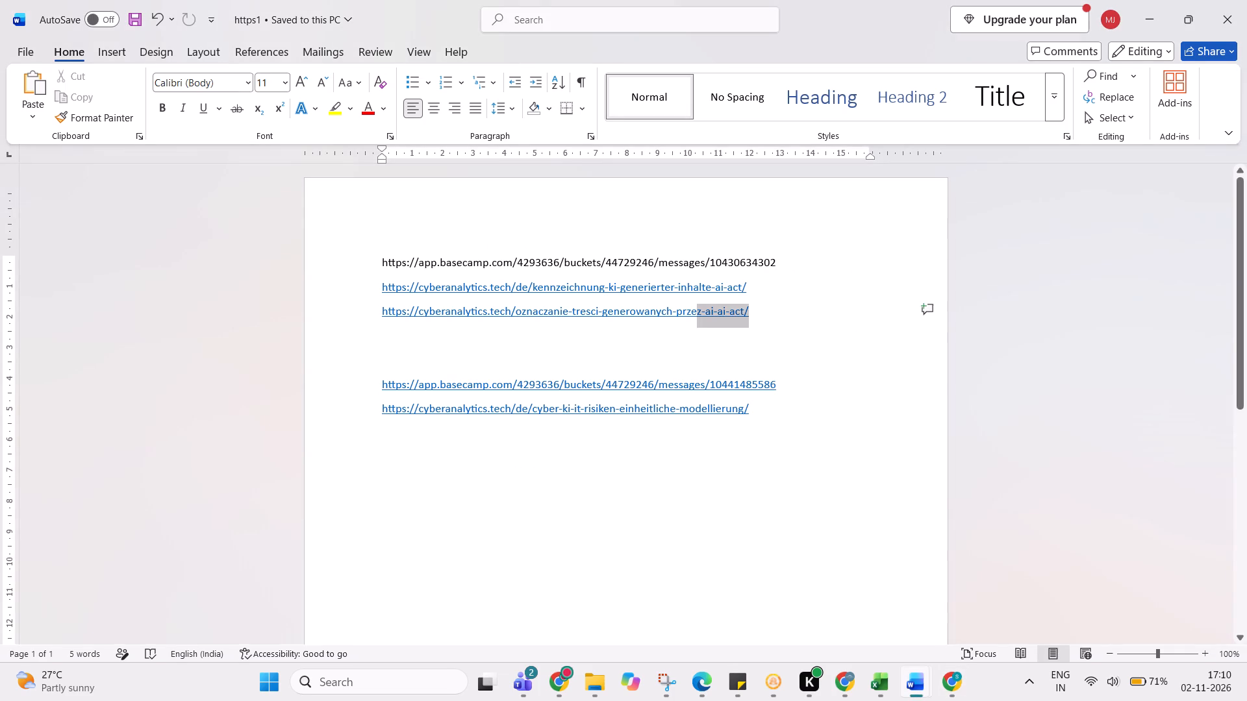
pyautogui.moveTo(596, 309); pyautogui.dragTo(355, 324)
pyautogui.hotkey('ctrl', 'c')
pyautogui.hotkey('alt', 'Tab')
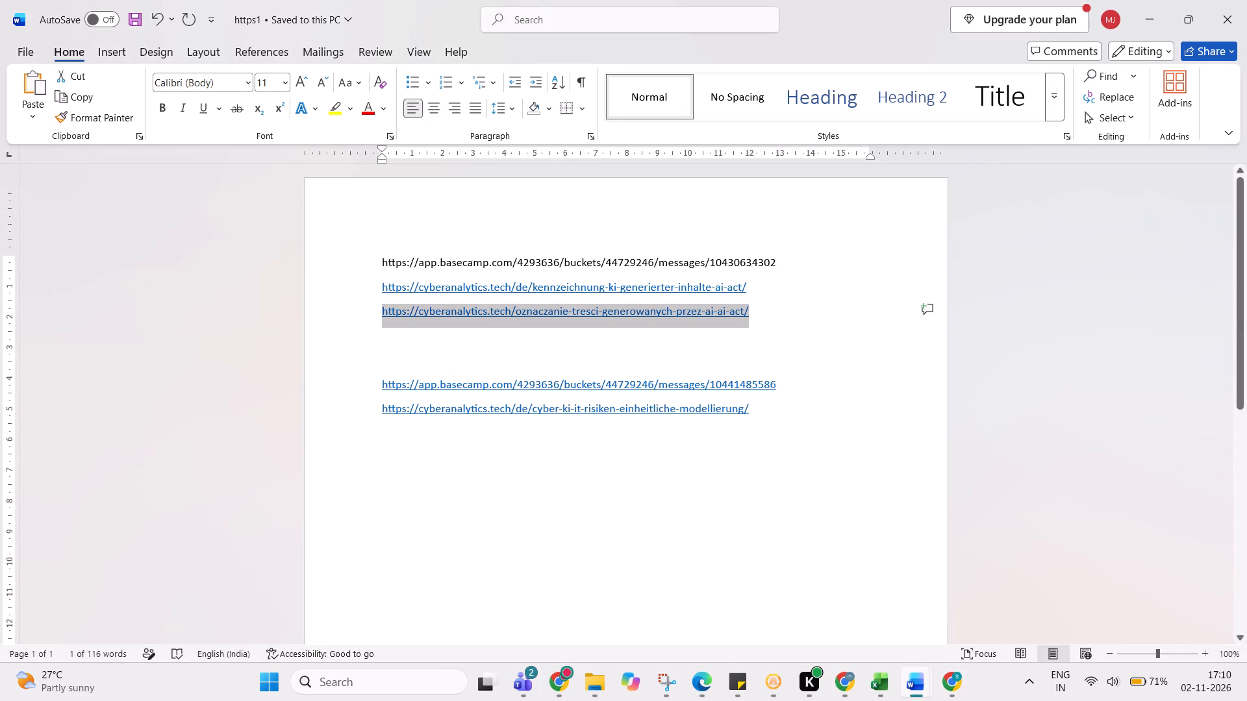
pyautogui.click(504, 87)
pyautogui.hotkey('ctrl', 'v')
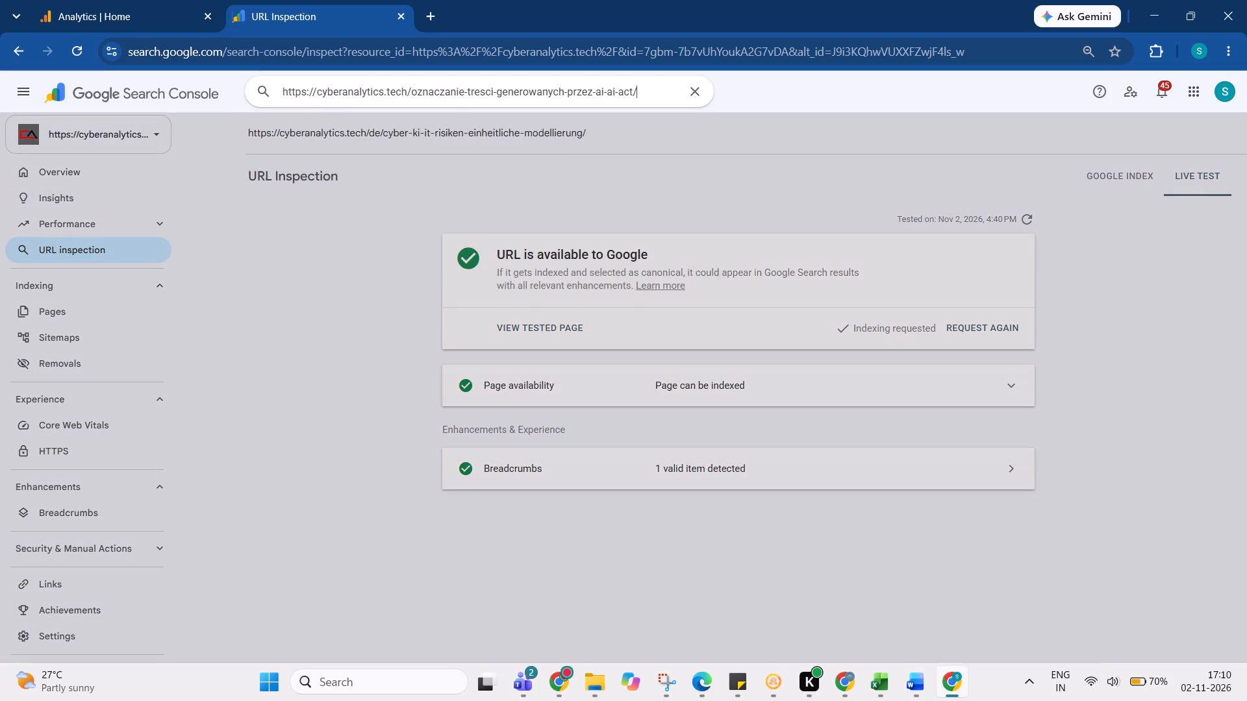
pyautogui.press('Return')
pyautogui.hotkey('alt', 'Tab')
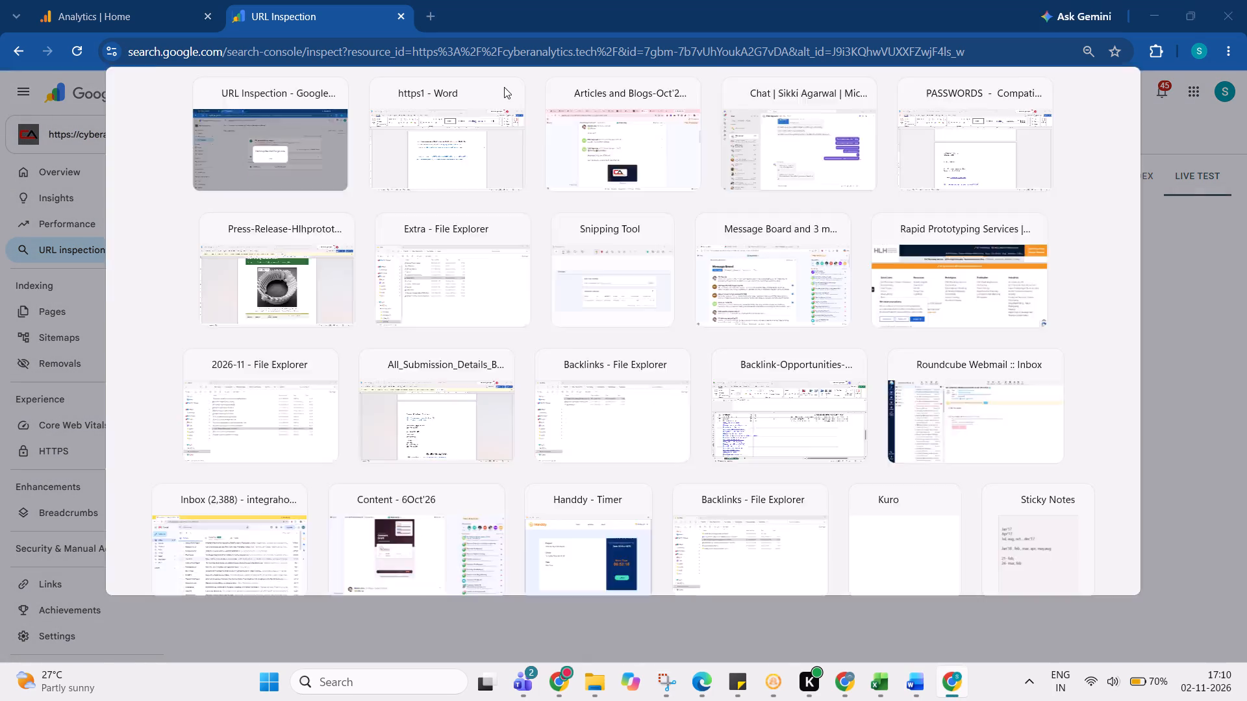
pyautogui.moveTo(775, 286); pyautogui.dragTo(451, 307)
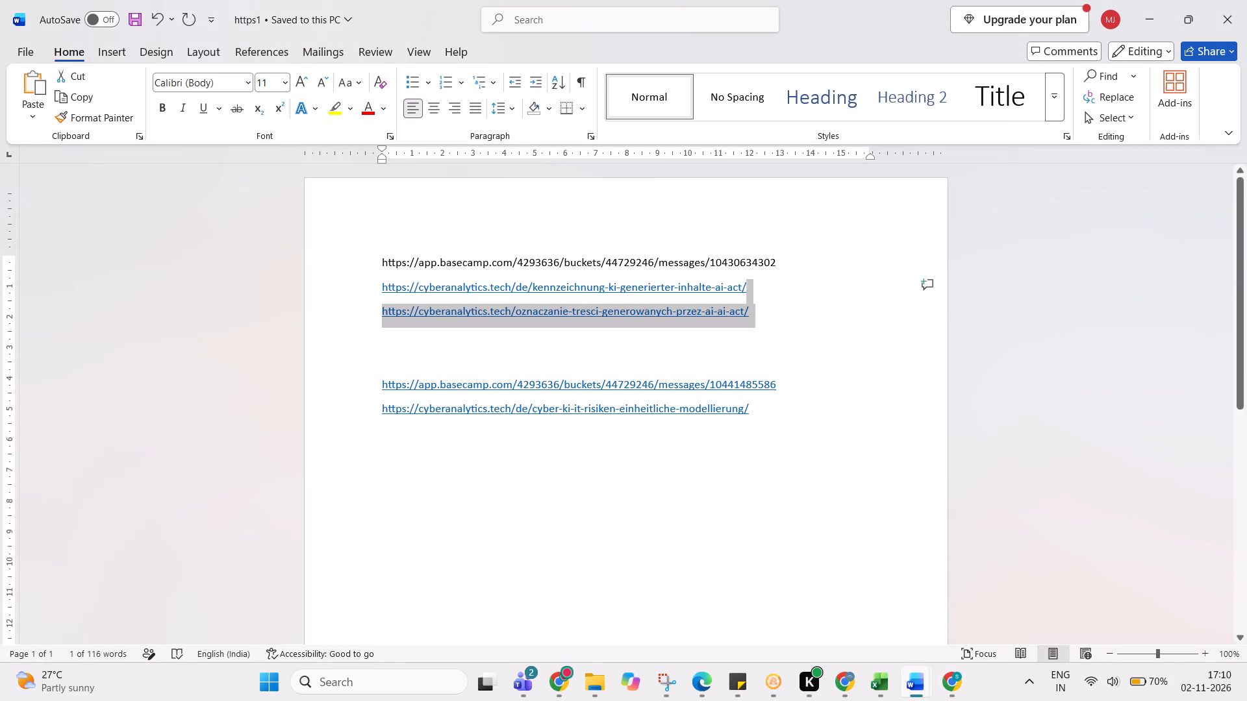
pyautogui.moveTo(451, 307); pyautogui.dragTo(386, 292)
pyautogui.hotkey('ctrl', 'c')
pyautogui.hotkey('alt', 'Tab')
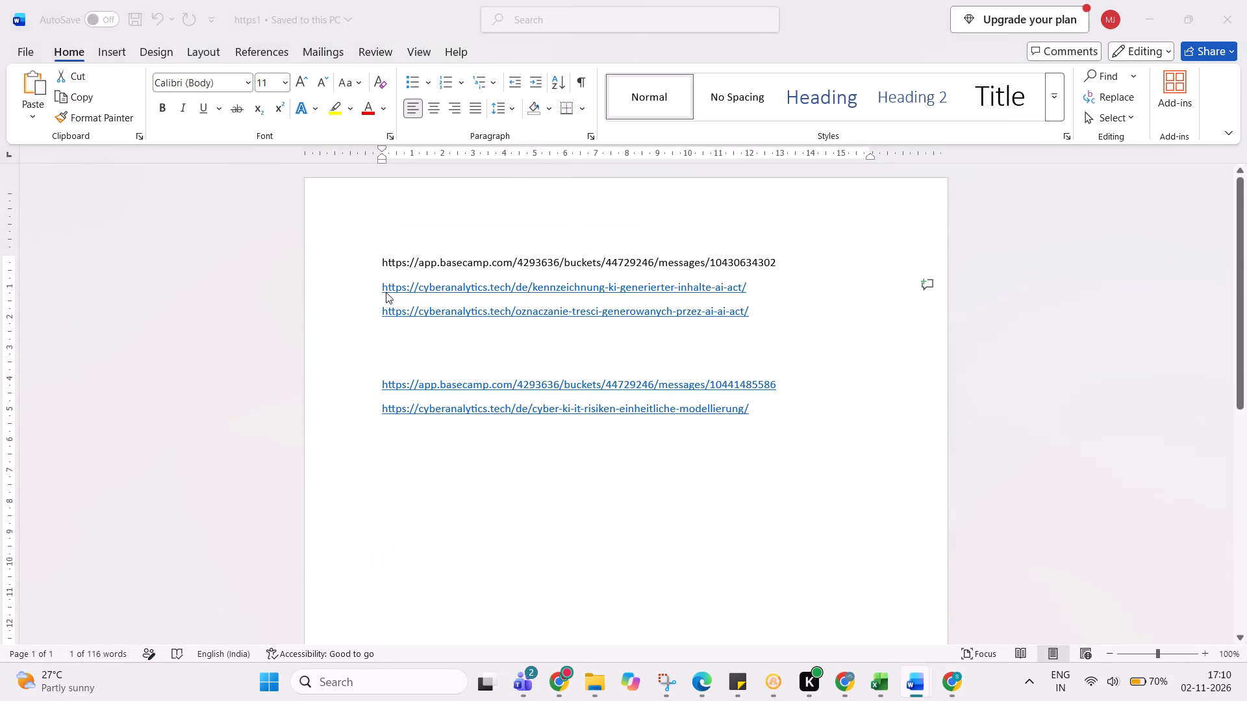
# Request indexing of the inspected oznaczanie-tresci-generowanych-przez-ai-ai-act page and dismiss the notice.
pyautogui.click(971, 304)
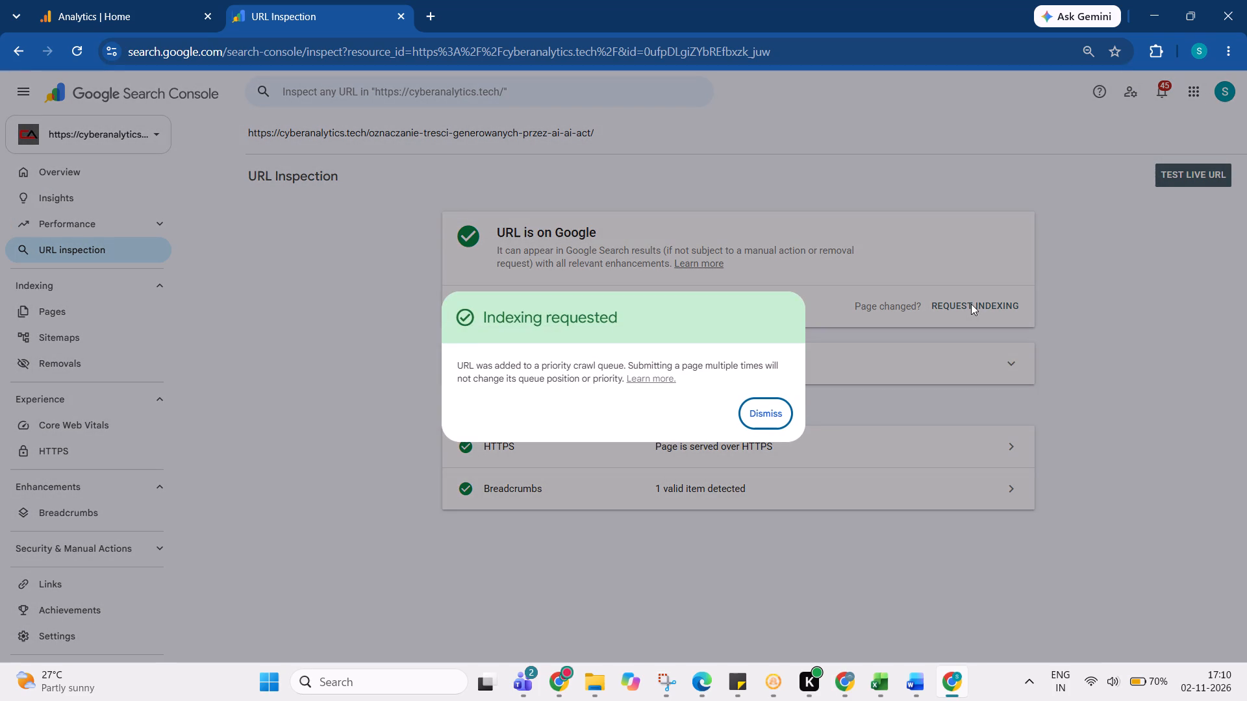
pyautogui.click(769, 400)
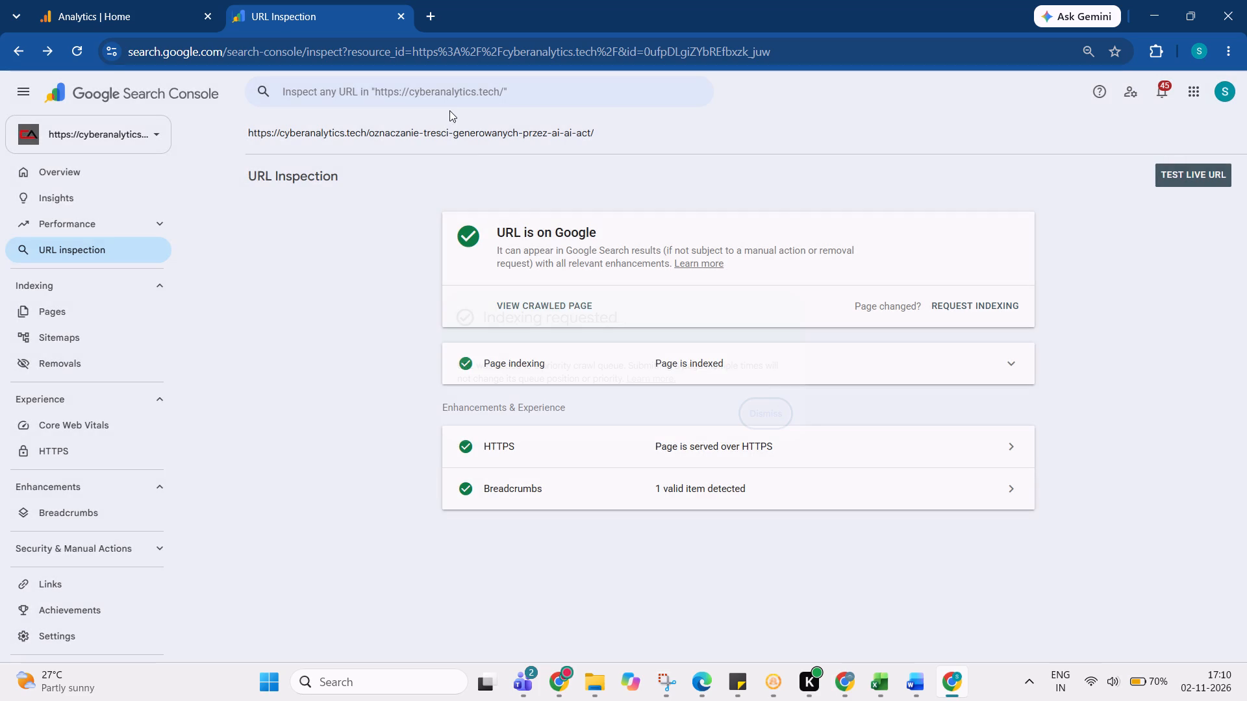
pyautogui.click(406, 103)
pyautogui.hotkey('ctrl', 'v')
pyautogui.press('Return')
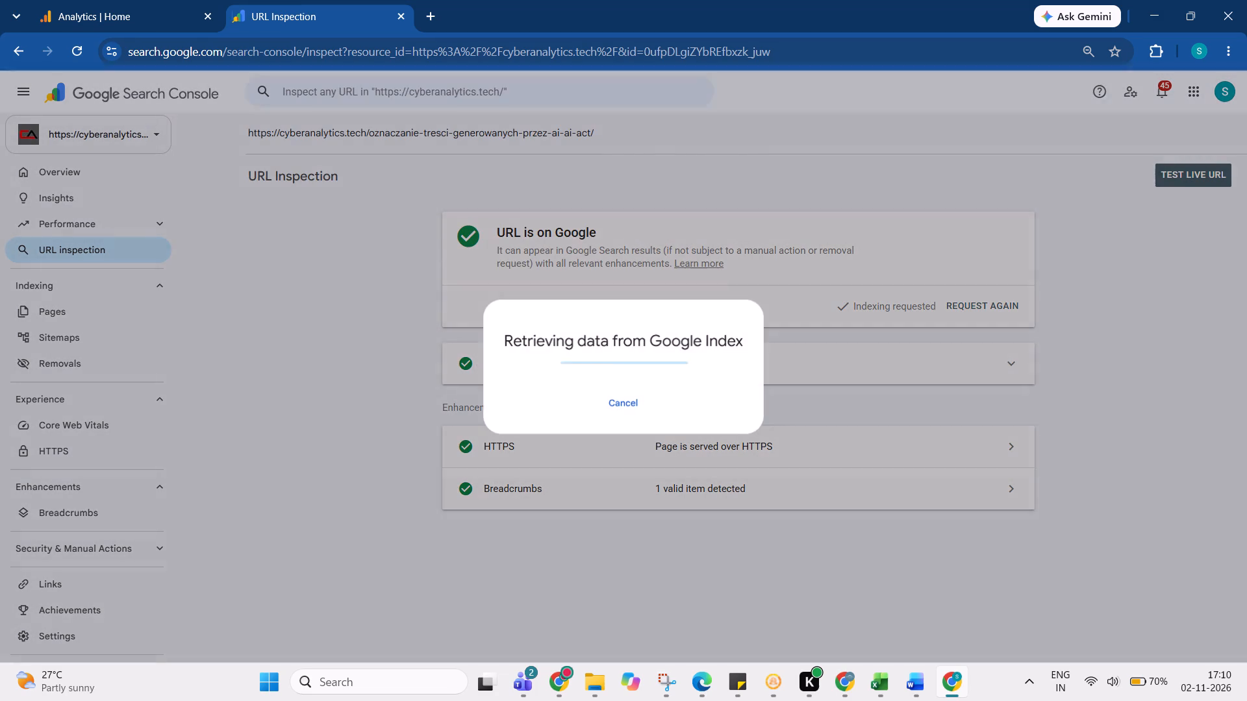
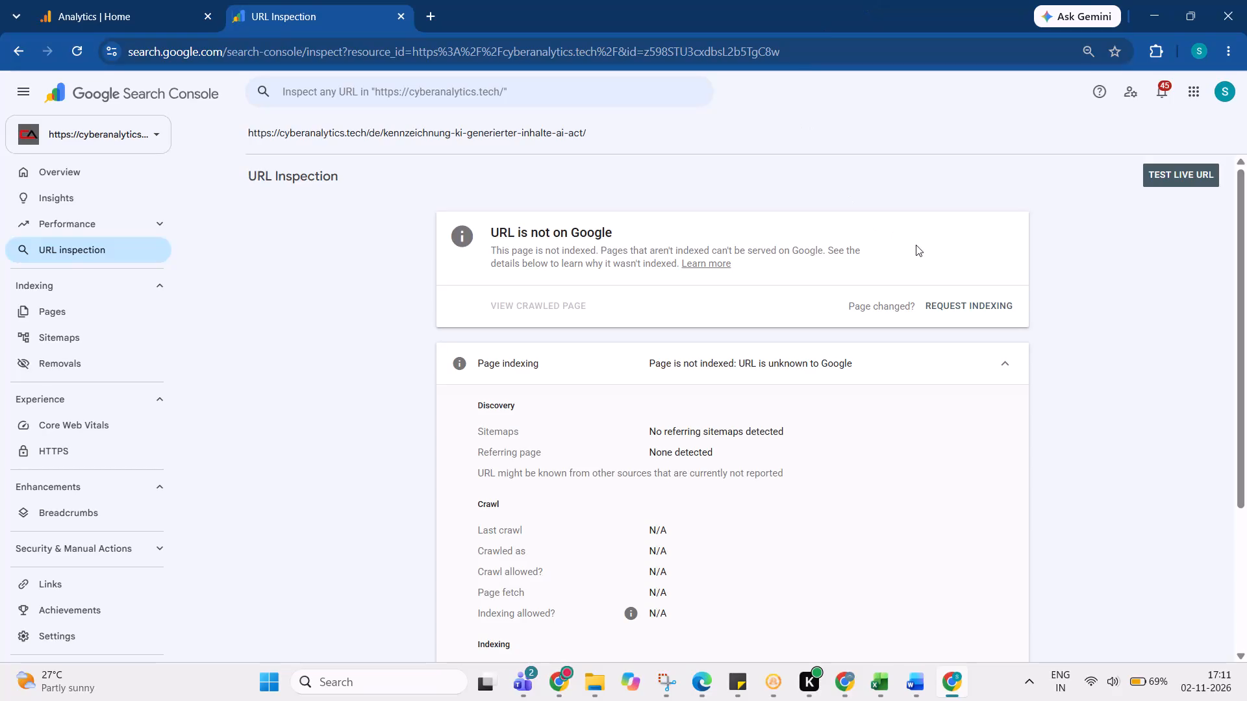
pyautogui.click(957, 303)
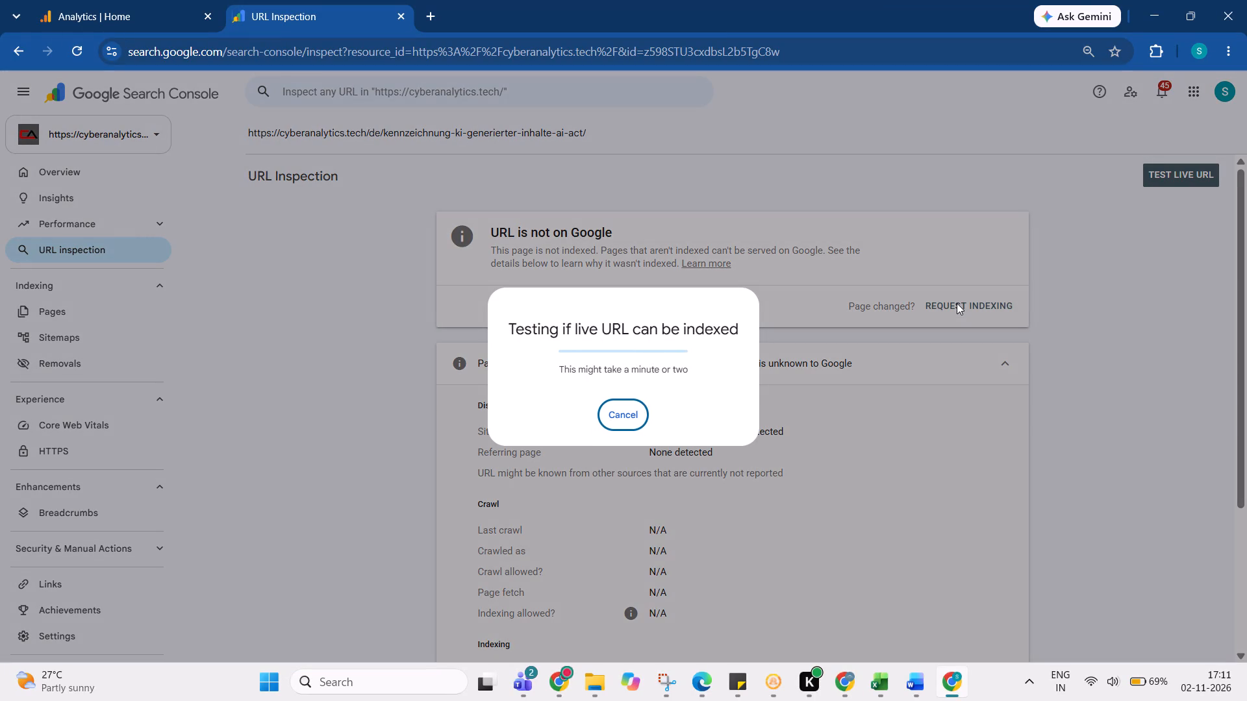
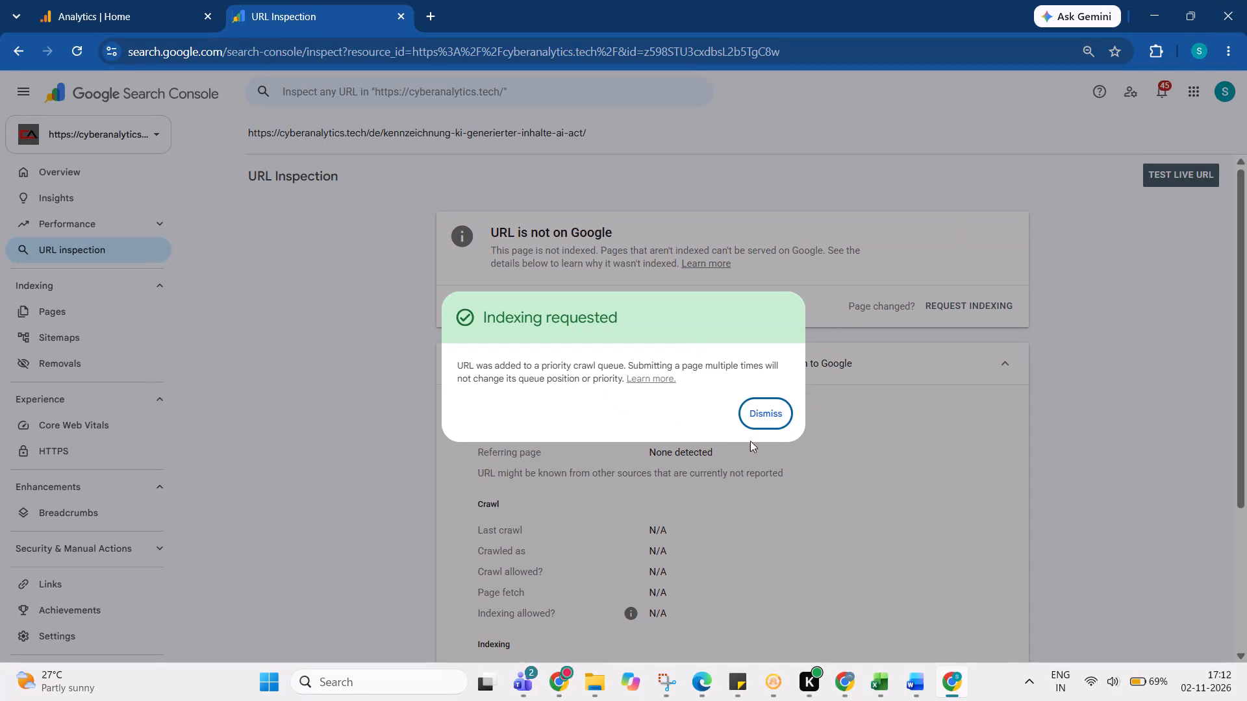
# Dismiss the indexing request confirmation for the inspected German AI Act labelling page.
pyautogui.click(777, 417)
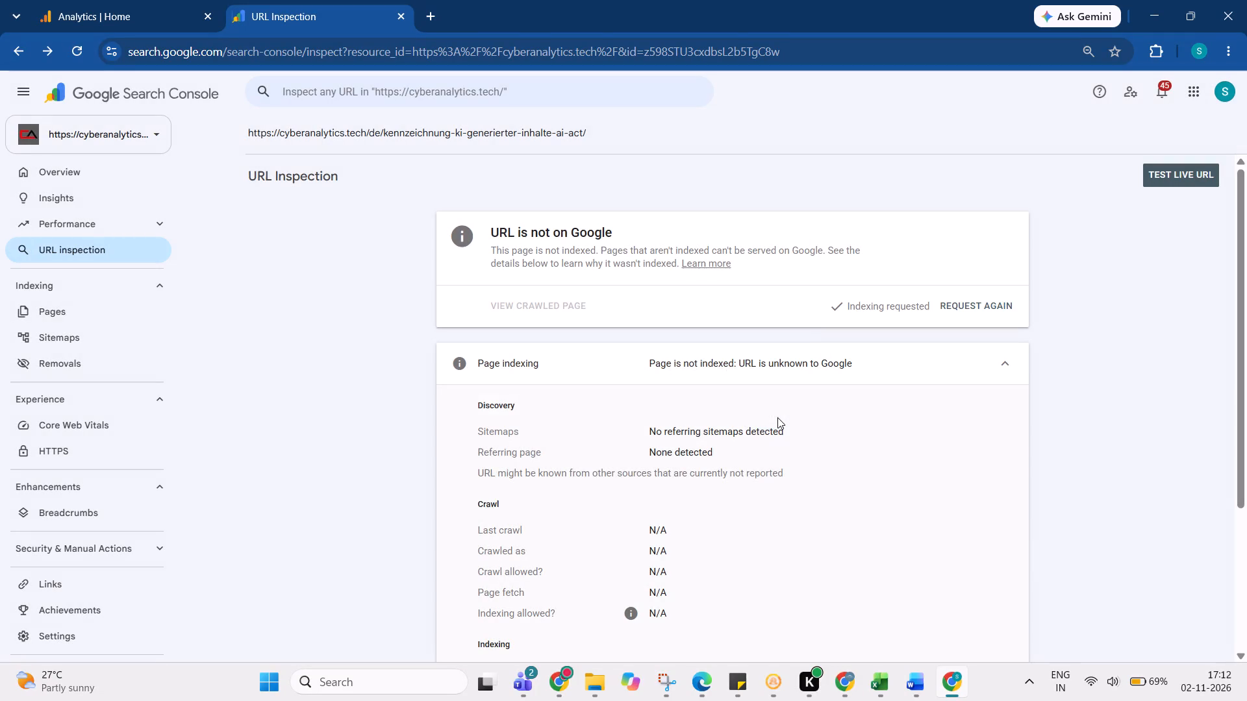